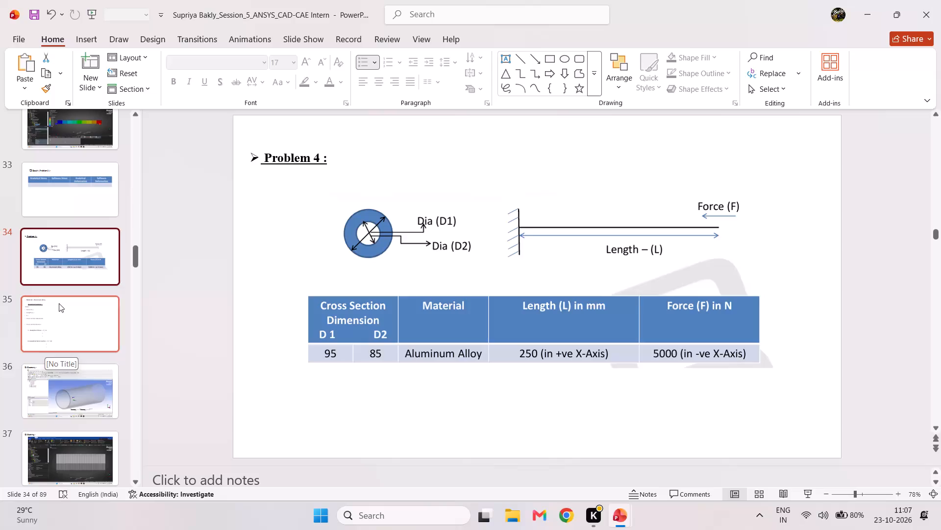
On slide 35, fill in the given data with Force (F) = 5000 N and Length (L) = 250 mm.
{"action": "left_click", "coordinate": [57, 312]}
{"action": "left_click", "coordinate": [332, 190]}
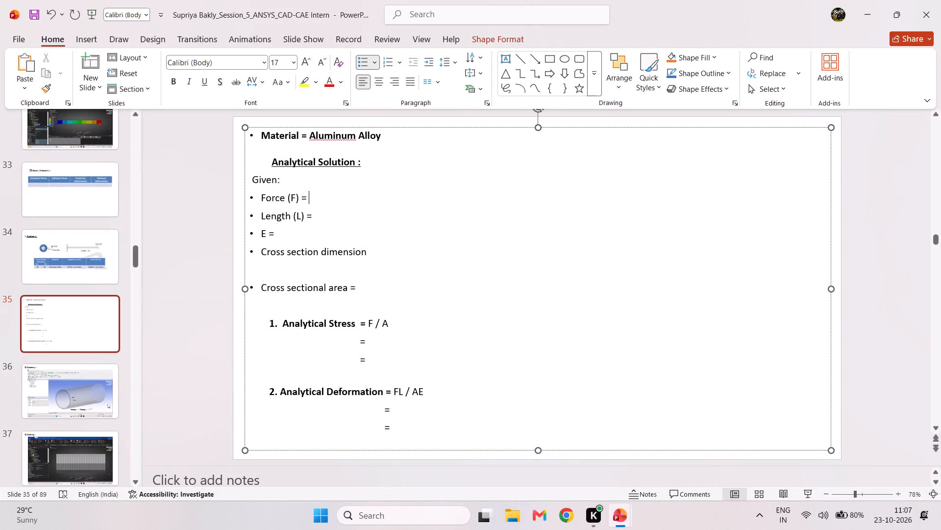
{"action": "left_click", "coordinate": [50, 265]}
{"action": "left_click", "coordinate": [83, 337]}
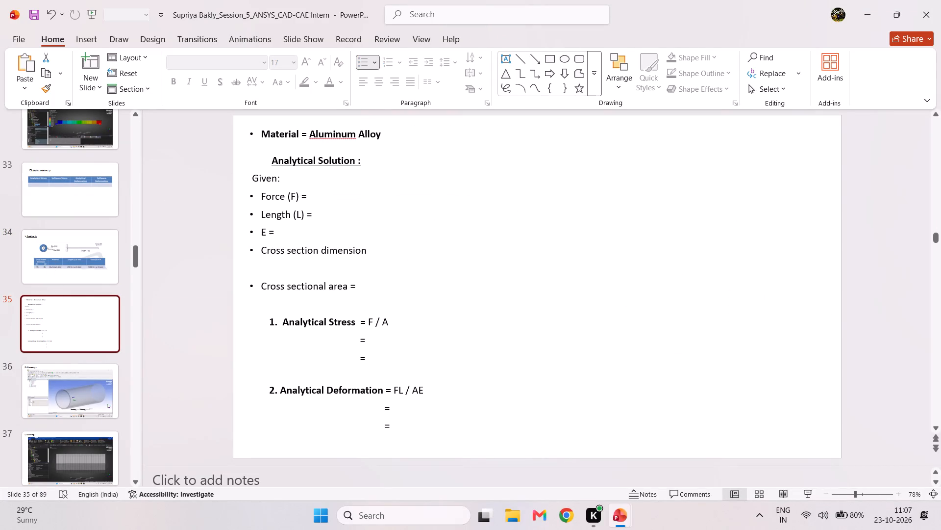
{"action": "left_click", "coordinate": [321, 201]}
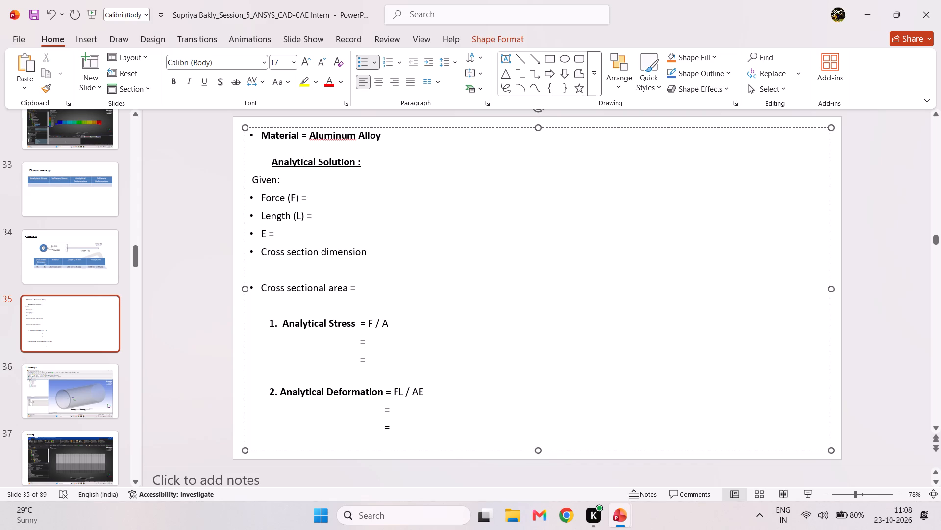
{"action": "type", "text": "5000"}
{"action": "key", "text": "space"}
{"action": "key", "text": "shift+n"}
{"action": "left_click", "coordinate": [339, 221]}
{"action": "type", "text": "250"}
{"action": "key", "text": "space"}
{"action": "type", "text": "mm"}
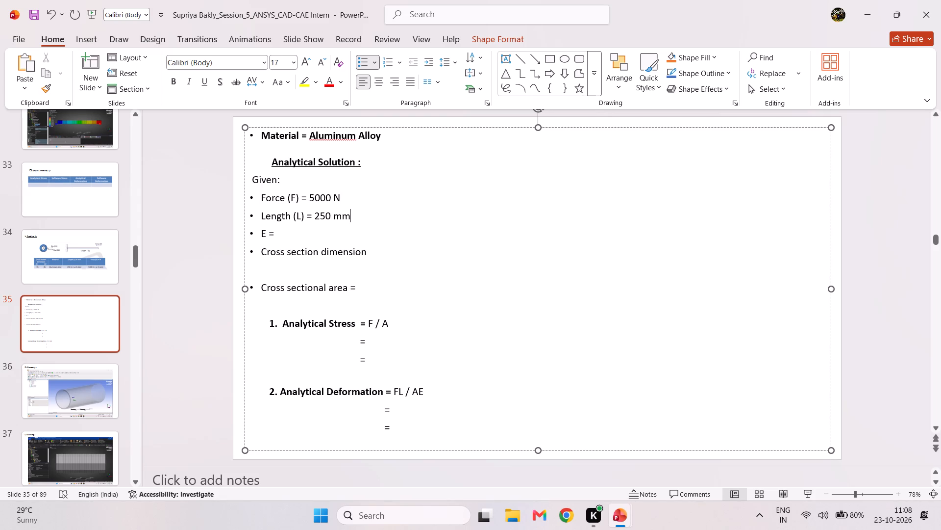
Insert the copied value 0.71 x 10⁵ N/mm² from the clipboard history after "E =".
{"action": "left_click", "coordinate": [299, 240]}
{"action": "left_click", "coordinate": [301, 236]}
{"action": "key", "text": "super+v"}
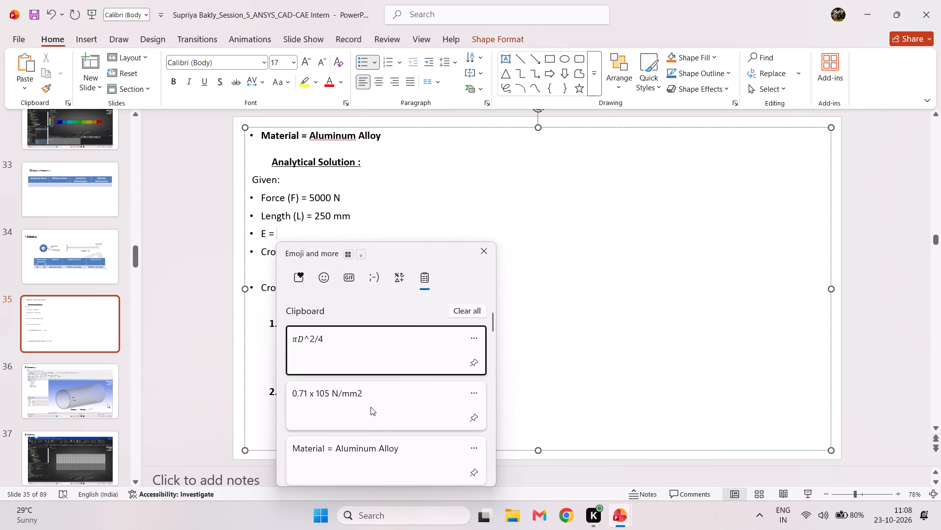
{"action": "scroll", "coordinate": [371, 407], "scroll_direction": "down", "scroll_amount": 5}
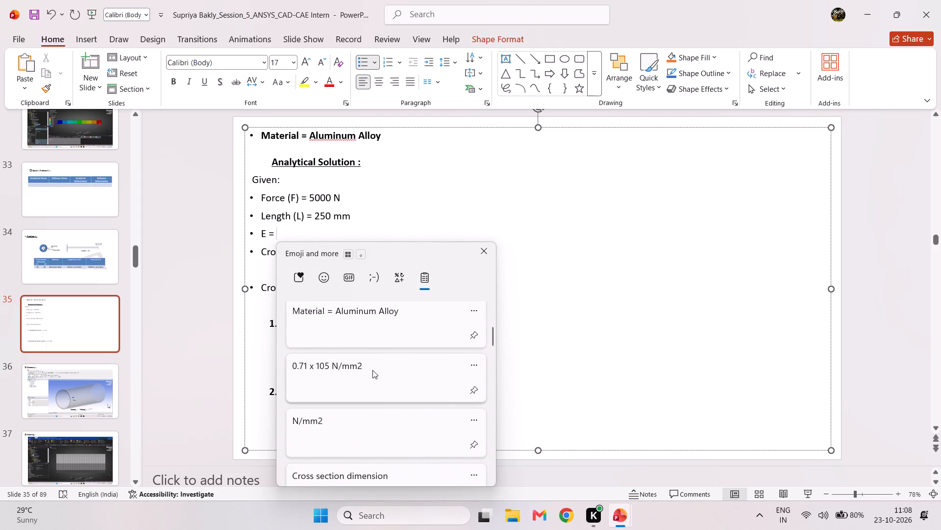
{"action": "scroll", "coordinate": [372, 370], "scroll_direction": "down", "scroll_amount": 1}
{"action": "scroll", "coordinate": [372, 370], "scroll_direction": "up", "scroll_amount": 3}
{"action": "left_click", "coordinate": [360, 336]}
{"action": "key", "text": "ctrl+v"}
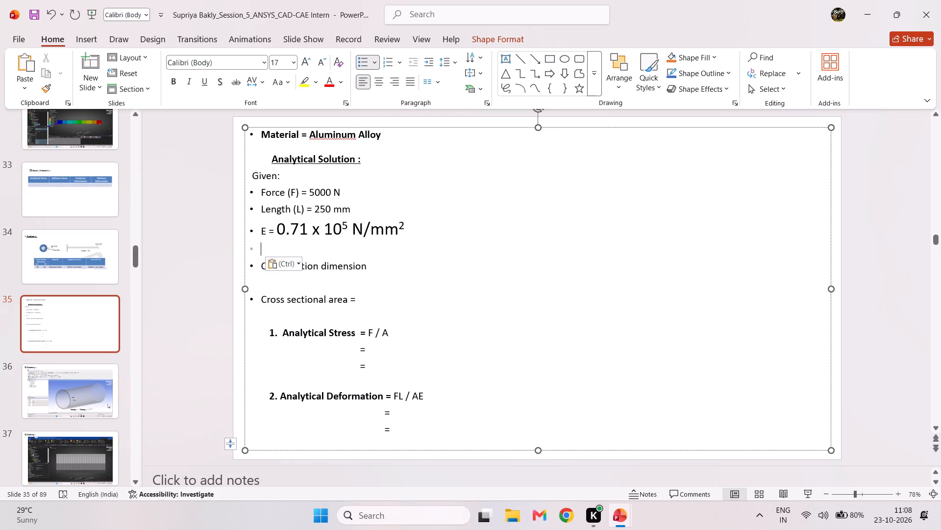
Set the inserted E value to font size 17 and remove the empty bullet line below it.
{"action": "left_click_drag", "start_coordinate": [431, 229], "coordinate": [282, 222]}
{"action": "left_click", "coordinate": [355, 184]}
{"action": "type", "text": "17"}
{"action": "key", "text": "Return"}
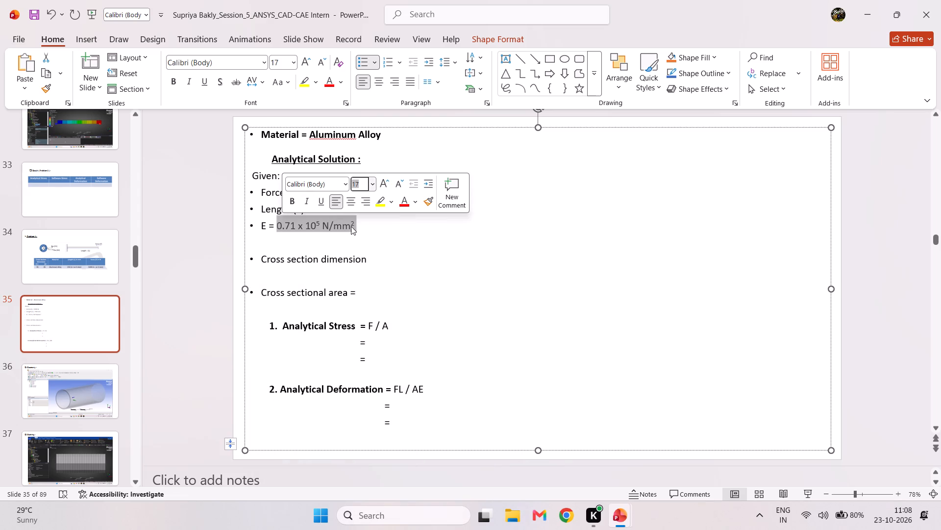
{"action": "left_click", "coordinate": [348, 238]}
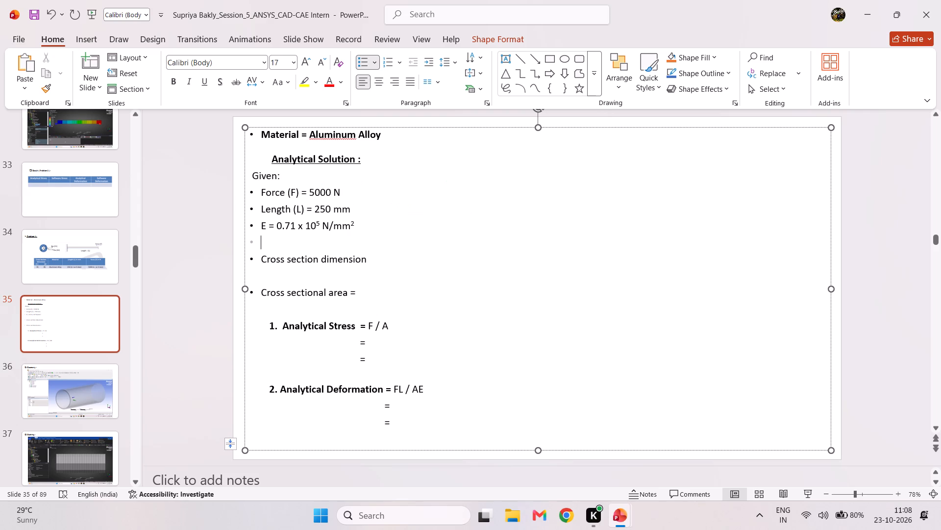
{"action": "key", "text": "BackSpace"}
{"action": "key", "text": "BackSpace"}
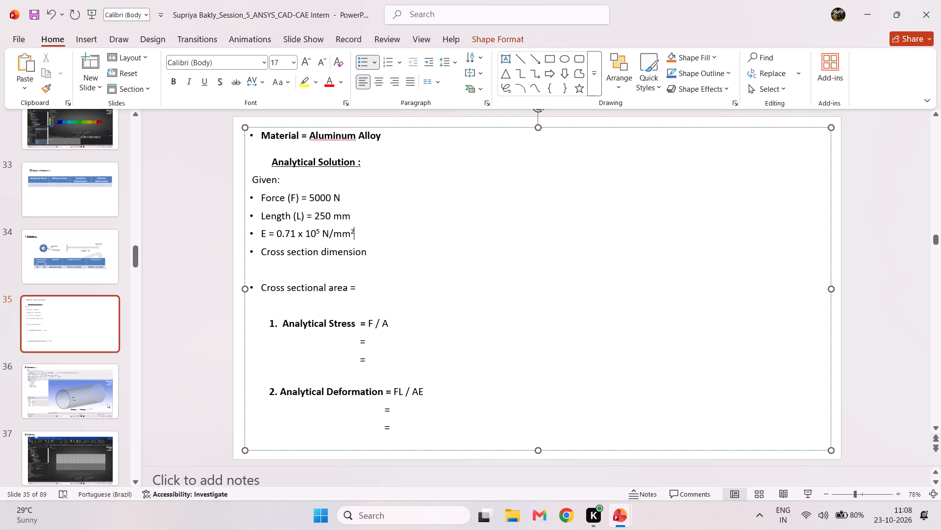
Remove the bullet from the blank line under "Cross section dimension" and indent that line with spaces.
{"action": "left_click", "coordinate": [330, 273]}
{"action": "key", "text": "BackSpace"}
{"action": "key", "text": "space"}
{"action": "key", "text": "space"}
{"action": "key", "text": "space"}
{"action": "key", "text": "space"}
{"action": "key", "text": "space"}
{"action": "key", "text": "space"}
{"action": "key", "text": "space"}
{"action": "key", "text": "space"}
{"action": "key", "text": "space"}
{"action": "key", "text": "space"}
{"action": "key", "text": "space"}
Write D1 on the indented line under "Cross section dimension", with the 1 formatted as a subscript.
{"action": "key", "text": "shift+d"}
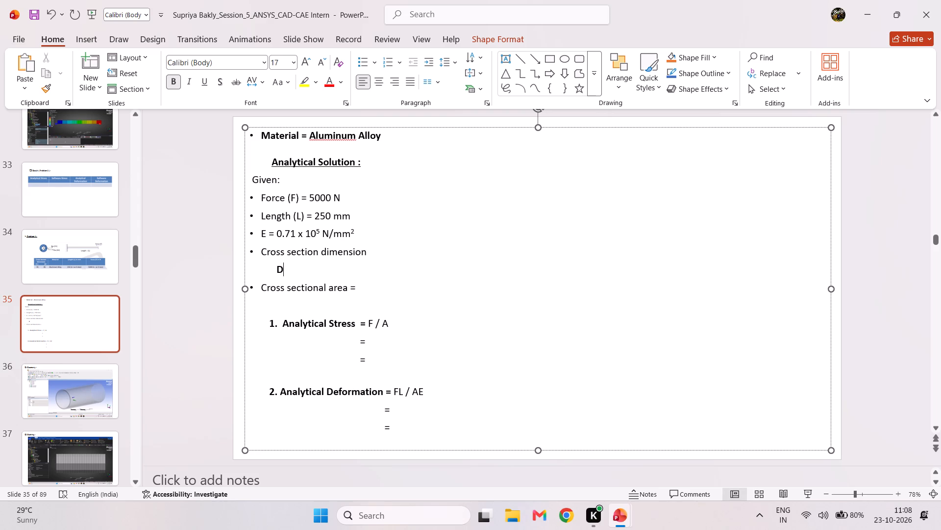
{"action": "key", "text": "1"}
{"action": "left_click_drag", "start_coordinate": [322, 270], "coordinate": [285, 271]}
{"action": "left_click_drag", "start_coordinate": [285, 271], "coordinate": [284, 271]}
{"action": "key", "text": "shift+plus"}
{"action": "key", "text": "BackSpace"}
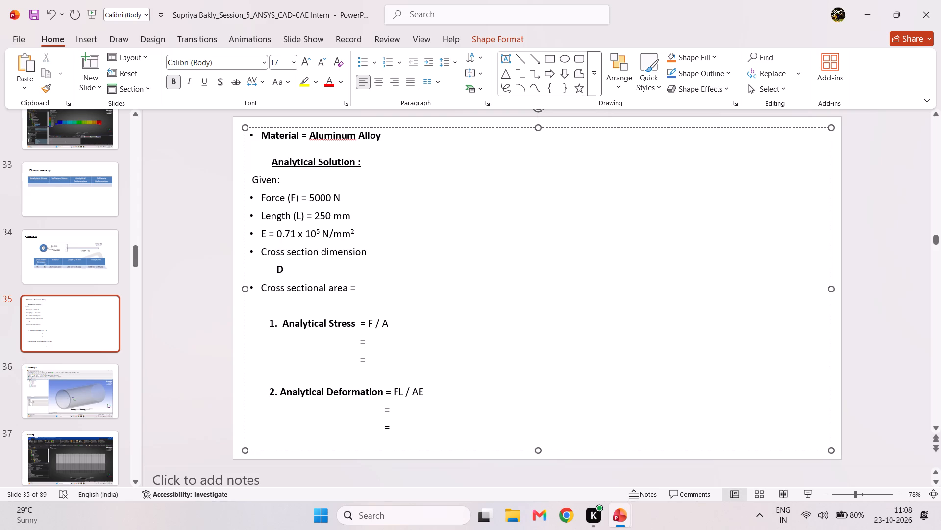
{"action": "key", "text": "1"}
{"action": "left_click_drag", "start_coordinate": [312, 270], "coordinate": [302, 271]}
{"action": "left_click_drag", "start_coordinate": [302, 271], "coordinate": [280, 272]}
{"action": "key", "text": "ctrl+equal"}
Complete the first diameter entry as "= 95" in normal, non-subscript text after D₁.
{"action": "left_click", "coordinate": [378, 265]}
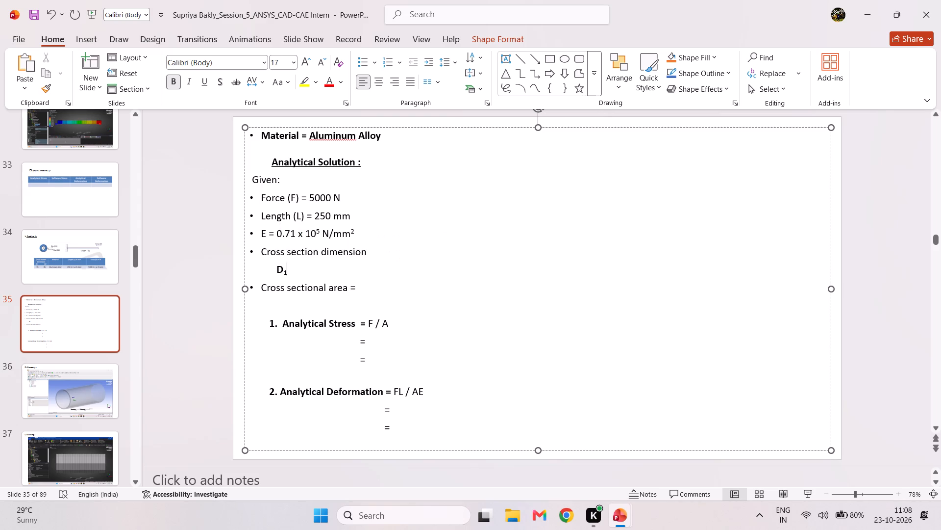
{"action": "key", "text": "space"}
{"action": "type", "text": "="}
{"action": "key", "text": "space"}
{"action": "key", "text": "BackSpace"}
{"action": "key", "text": "BackSpace"}
{"action": "key", "text": "ctrl+equal"}
{"action": "key", "text": "equal"}
{"action": "key", "text": "space"}
{"action": "type", "text": "95"}
Check the dimension table on slide 34 and add ", D2 = 85" after the D₁ value on slide 35.
{"action": "left_click", "coordinate": [67, 276]}
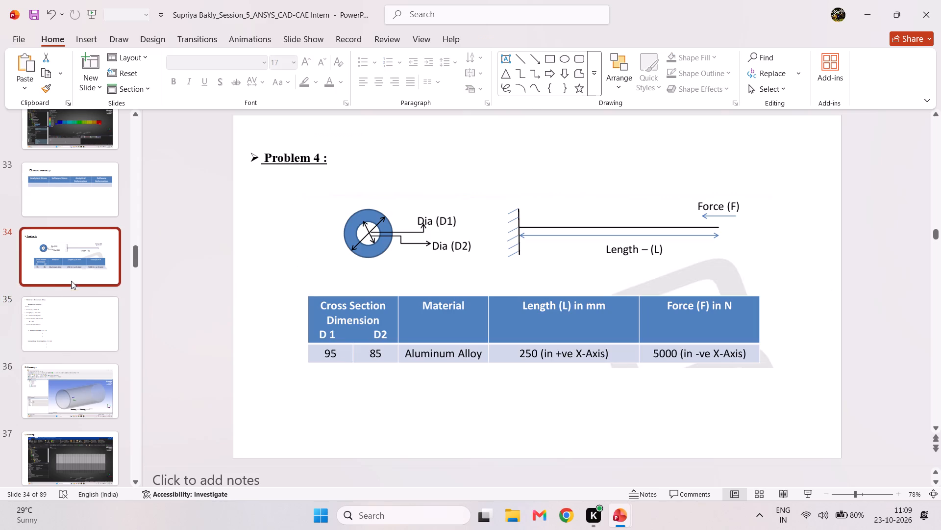
{"action": "left_click", "coordinate": [62, 312]}
{"action": "left_click", "coordinate": [355, 271]}
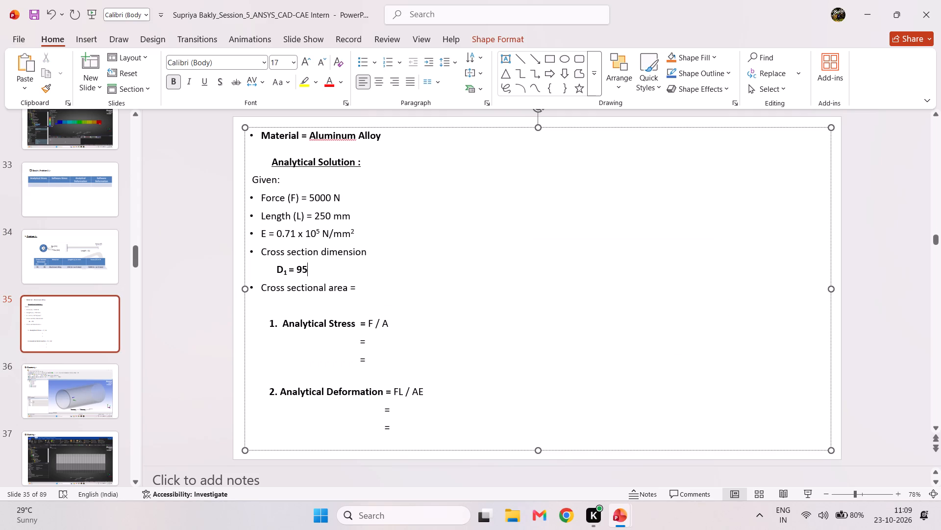
{"action": "key", "text": "space"}
{"action": "type", "text": ","}
{"action": "key", "text": "space"}
{"action": "key", "text": "shift+d"}
{"action": "type", "text": "2 ="}
{"action": "key", "text": "space"}
{"action": "type", "text": "85"}
Format the 2 of D2 as a subscript in the diameter line under "Cross section dimension".
{"action": "left_click_drag", "start_coordinate": [328, 267], "coordinate": [323, 269]}
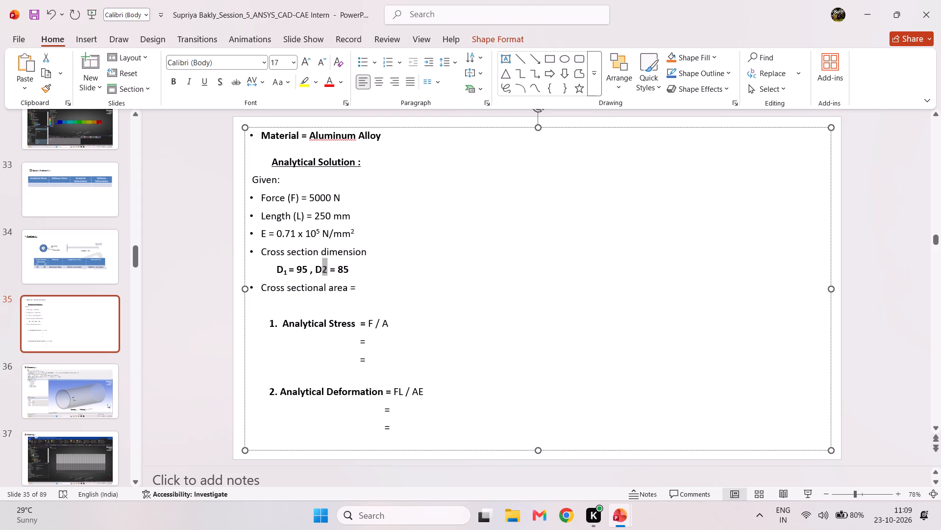
{"action": "left_click_drag", "start_coordinate": [323, 269], "coordinate": [323, 268]}
{"action": "key", "text": "ctrl+equal"}
Remove the bold formatting from the whole "D₁ = 95 , D₂ = 85" line.
{"action": "left_click_drag", "start_coordinate": [273, 271], "coordinate": [280, 272]}
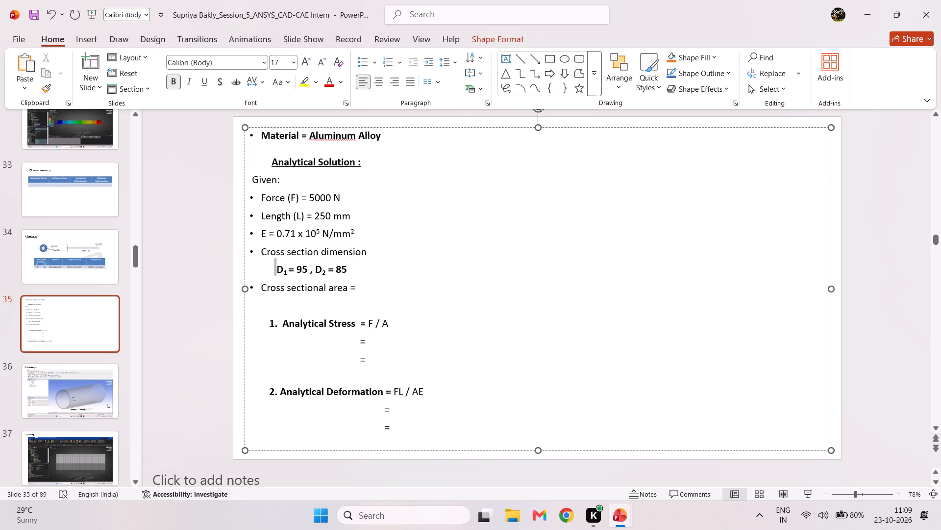
{"action": "left_click_drag", "start_coordinate": [280, 272], "coordinate": [345, 270]}
{"action": "left_click", "coordinate": [356, 248]}
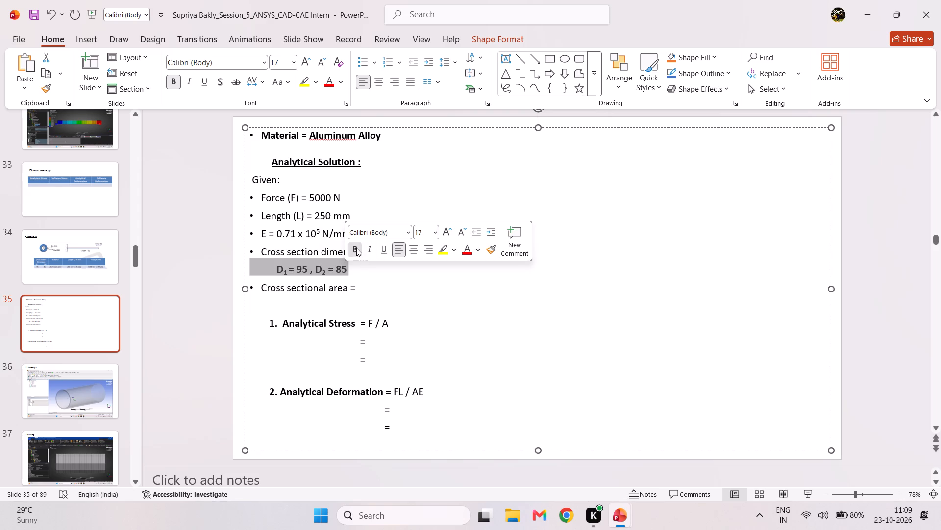
{"action": "left_click", "coordinate": [364, 273]}
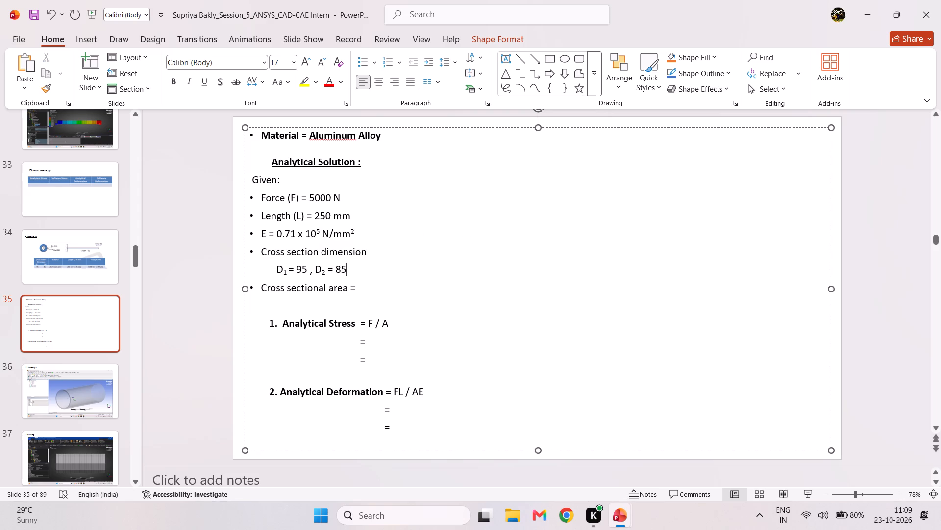
Indent the "D₁ = 95 , D₂ = 85" line further with six more spaces before D₁.
{"action": "left_click", "coordinate": [276, 266]}
{"action": "key", "text": "space"}
{"action": "key", "text": "space"}
{"action": "key", "text": "space"}
{"action": "key", "text": "space"}
{"action": "key", "text": "space"}
{"action": "key", "text": "space"}
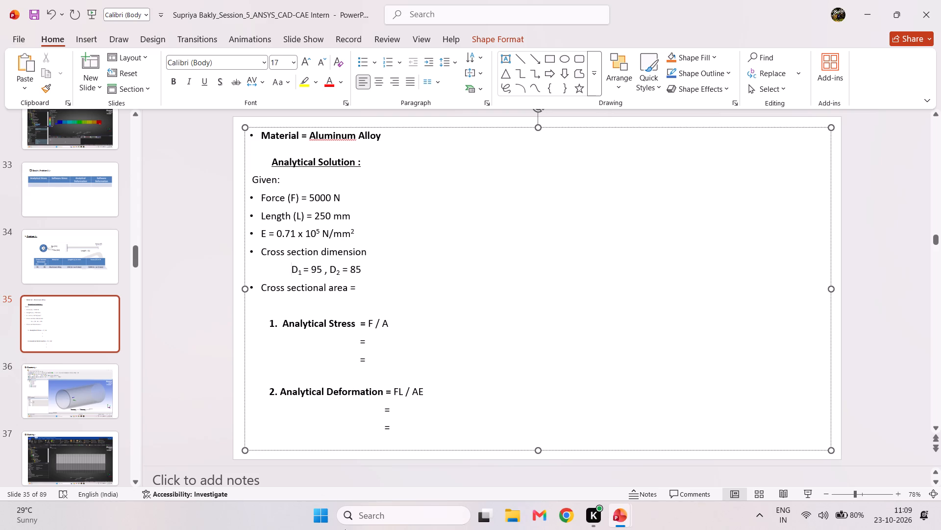
Insert the formula πD²/4 from the clipboard history after "Cross sectional area =".
{"action": "left_click", "coordinate": [369, 286]}
{"action": "key", "text": "space"}
{"action": "key", "text": "super+v"}
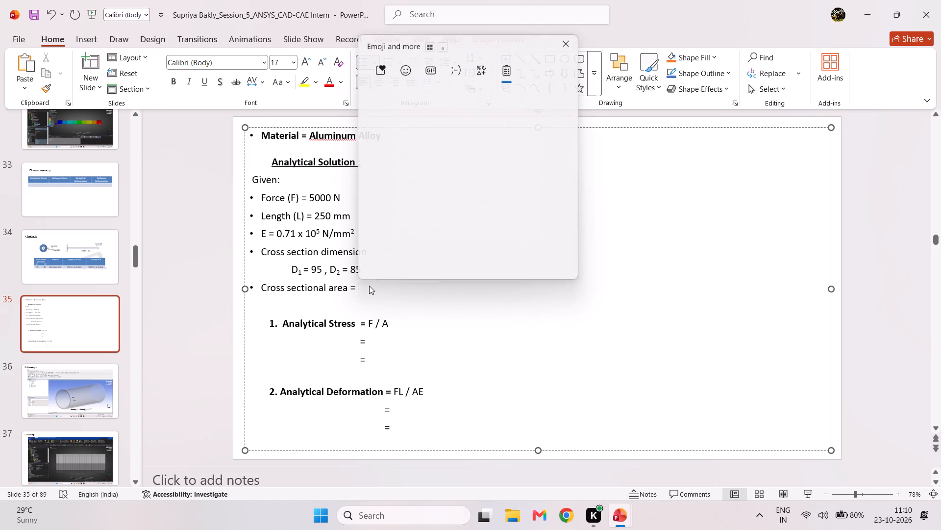
{"action": "left_click", "coordinate": [398, 126]}
{"action": "key", "text": "ctrl+v"}
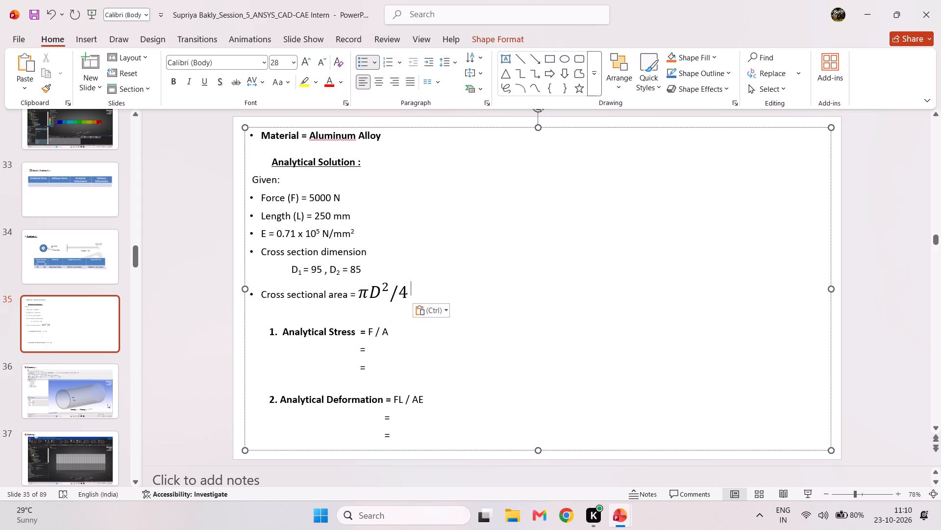
Put a stacked fraction π/4 in front of D² in the area formula, reusing the existing π and deleting the surplus one.
{"action": "left_click", "coordinate": [370, 294]}
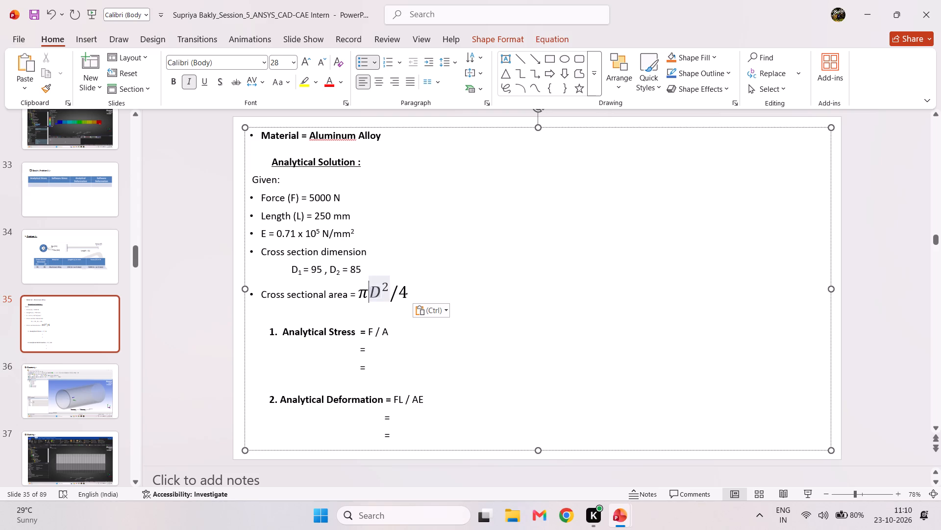
{"action": "left_click", "coordinate": [370, 294]}
{"action": "key", "text": "slash"}
{"action": "key", "text": "4"}
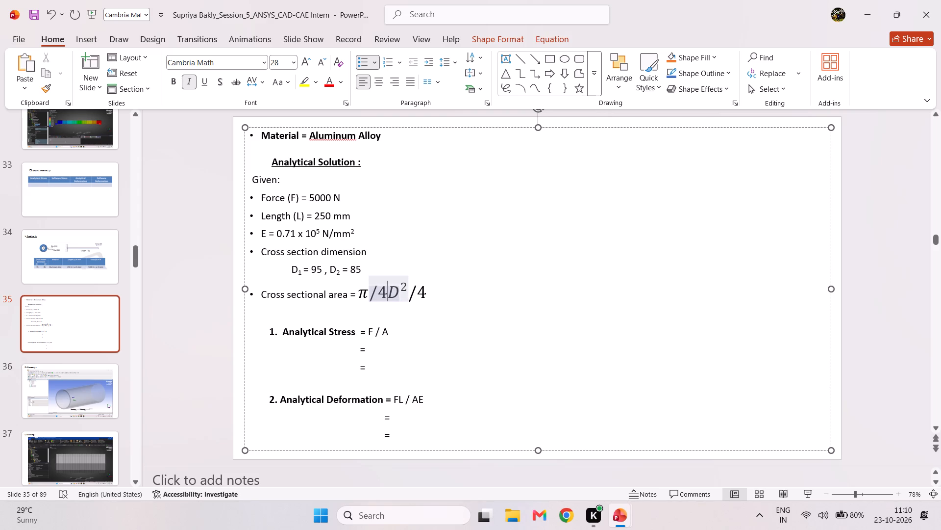
{"action": "key", "text": "space"}
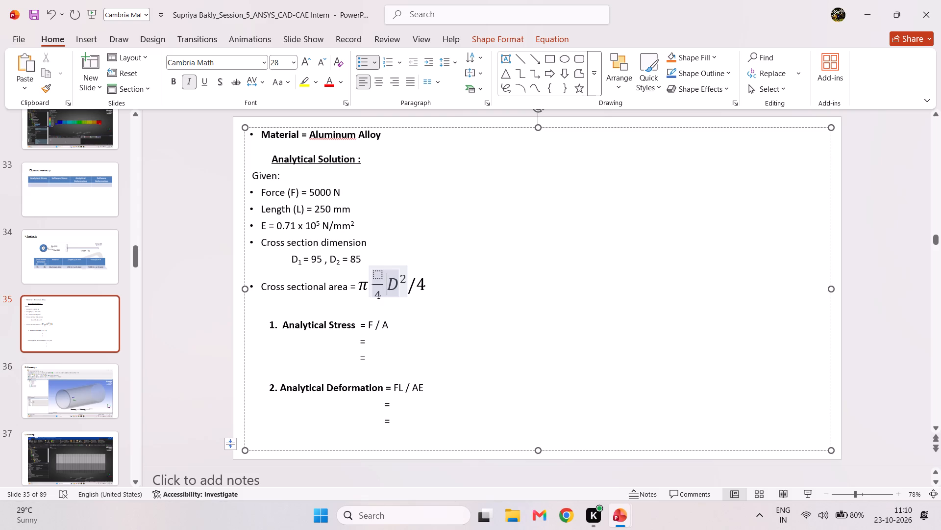
{"action": "left_click_drag", "start_coordinate": [368, 283], "coordinate": [359, 287]}
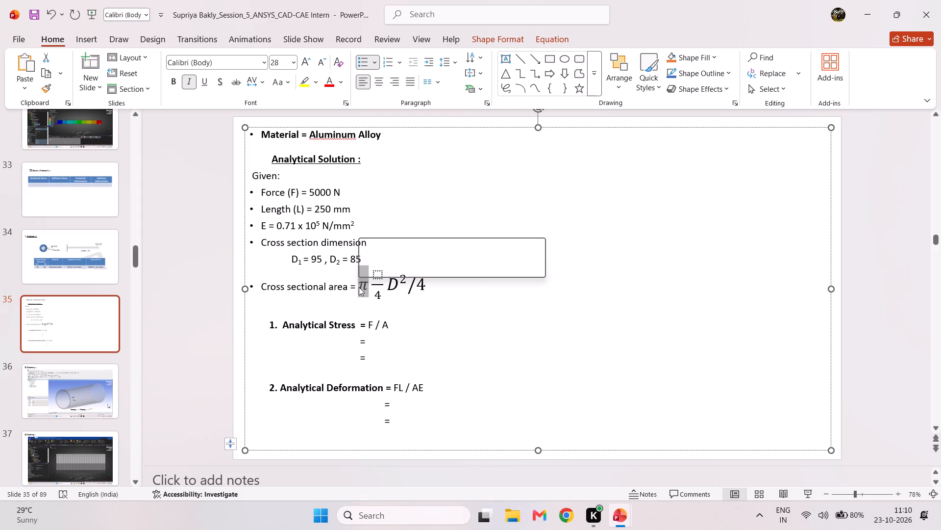
{"action": "key", "text": "ctrl+c"}
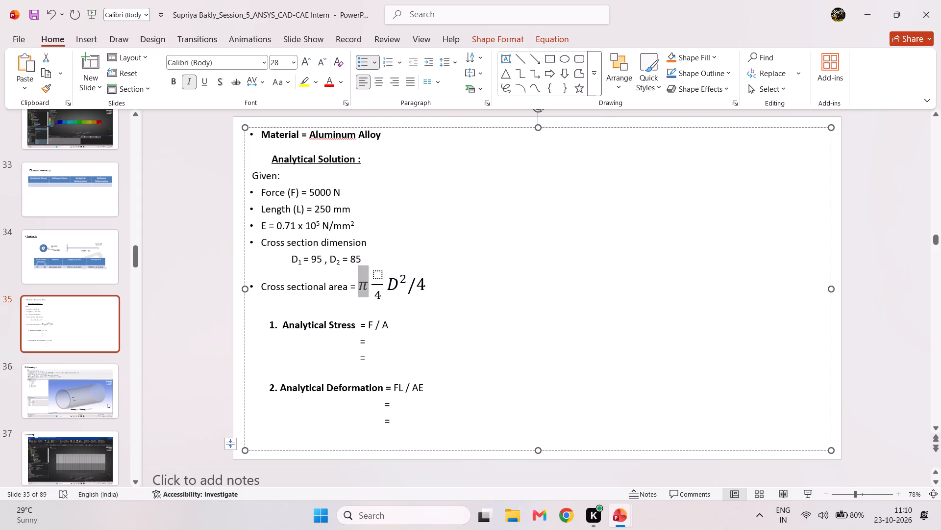
{"action": "left_click", "coordinate": [377, 268]}
{"action": "key", "text": "ctrl+v"}
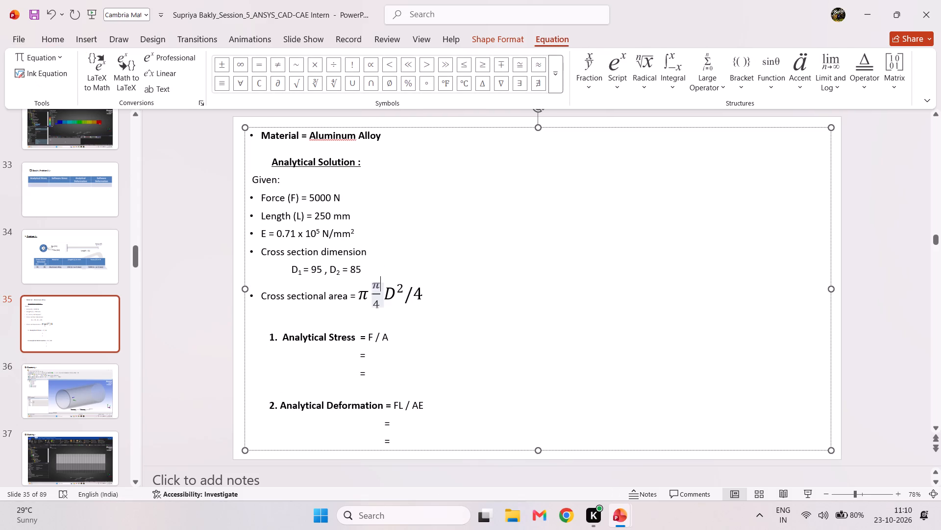
{"action": "left_click", "coordinate": [369, 297]}
{"action": "key", "text": "BackSpace"}
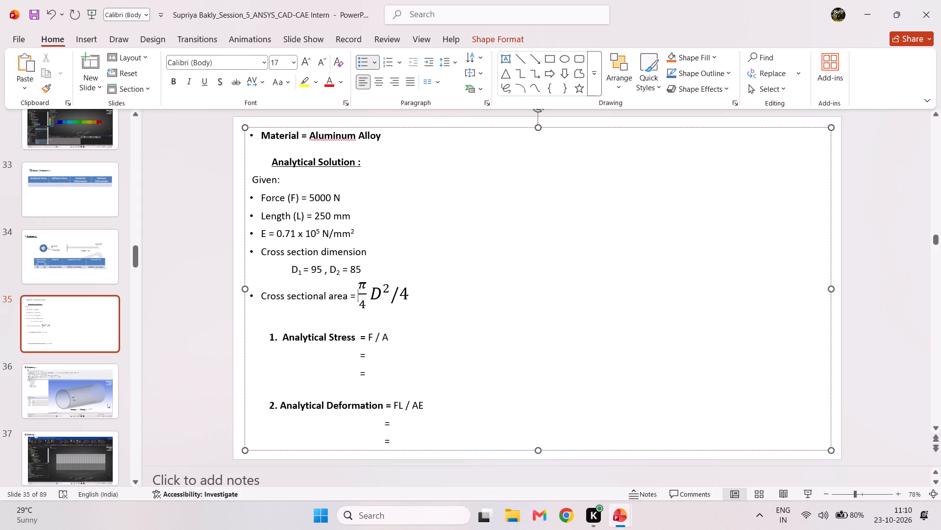
Add a subscript 1 to the D in the cross-sectional area formula.
{"action": "left_click", "coordinate": [381, 295]}
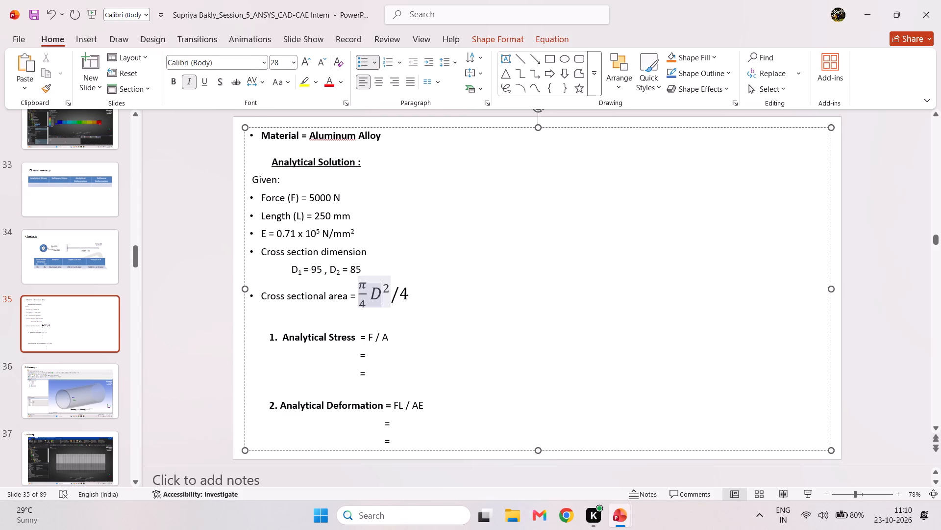
{"action": "key", "text": "1"}
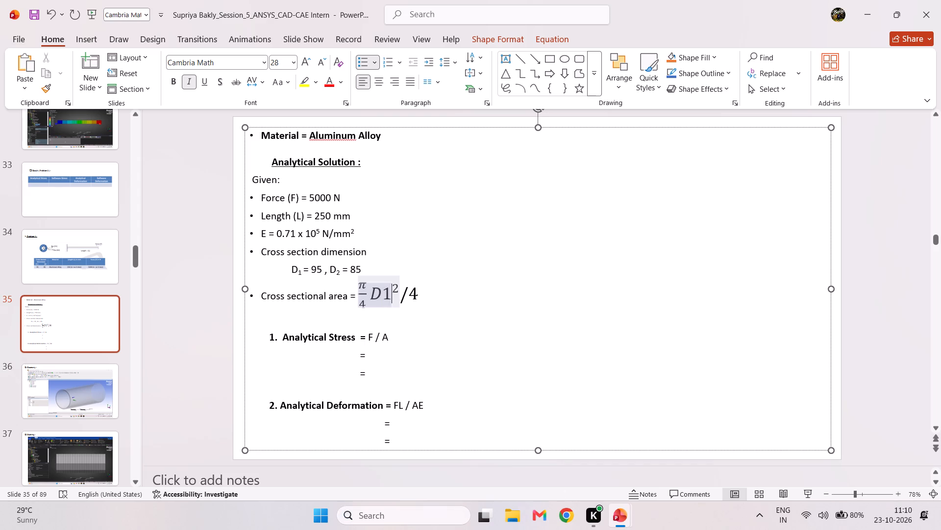
{"action": "left_click_drag", "start_coordinate": [387, 292], "coordinate": [388, 298]}
{"action": "key", "text": "ctrl+equal"}
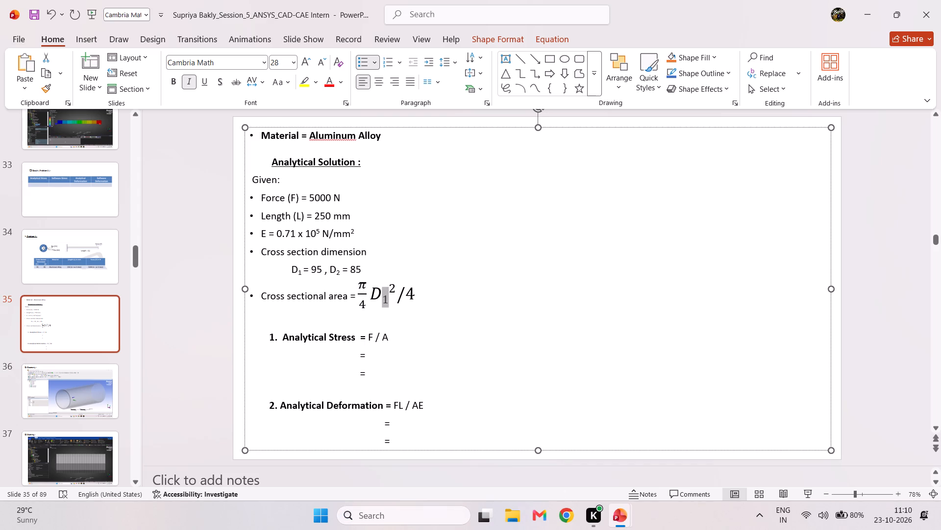
Delete the trailing "/4" from the end of the cross-sectional area formula.
{"action": "left_click", "coordinate": [415, 294]}
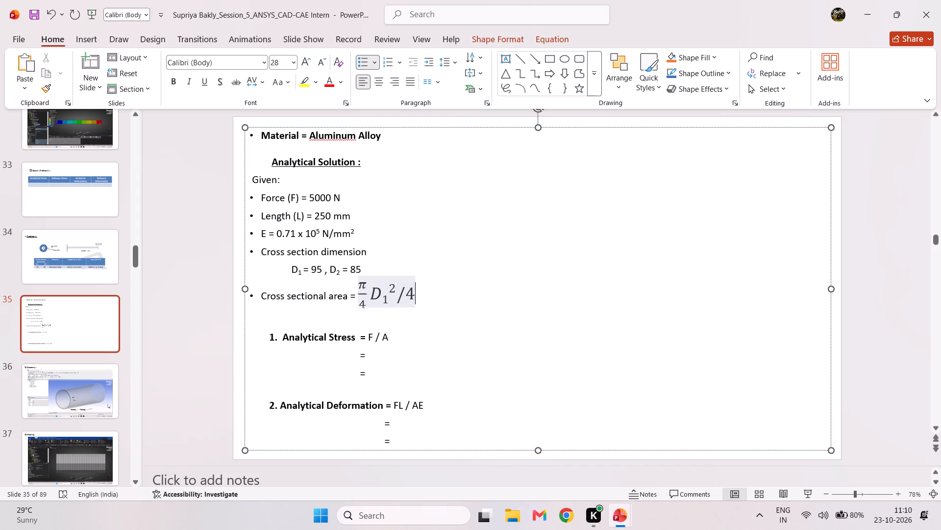
{"action": "key", "text": "F12"}
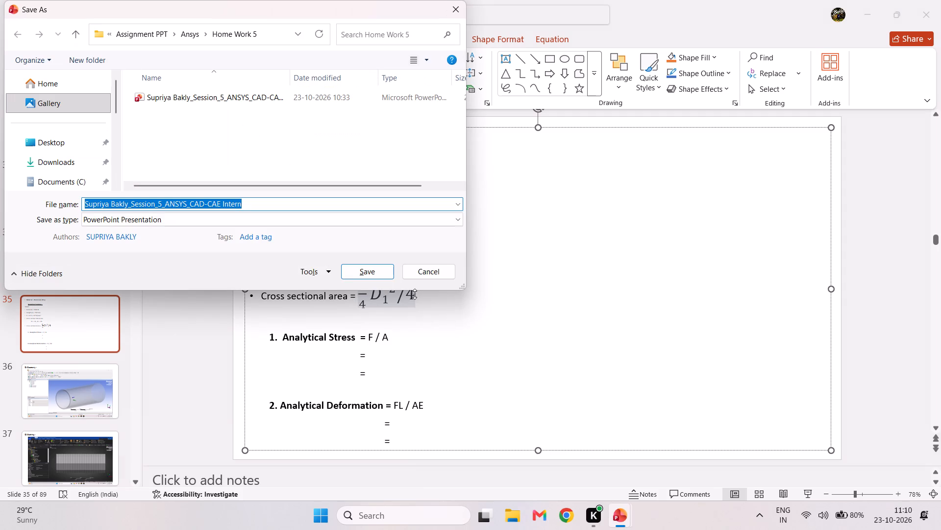
{"action": "left_click", "coordinate": [455, 6]}
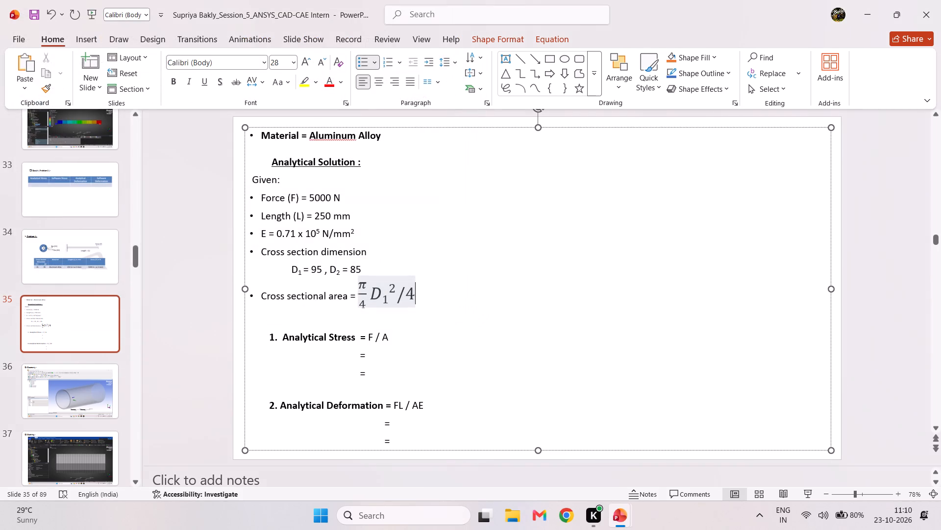
{"action": "key", "text": "BackSpace"}
{"action": "key", "text": "BackSpace"}
Append " - D22" after D₁² in the cross-sectional area formula.
{"action": "key", "text": "space"}
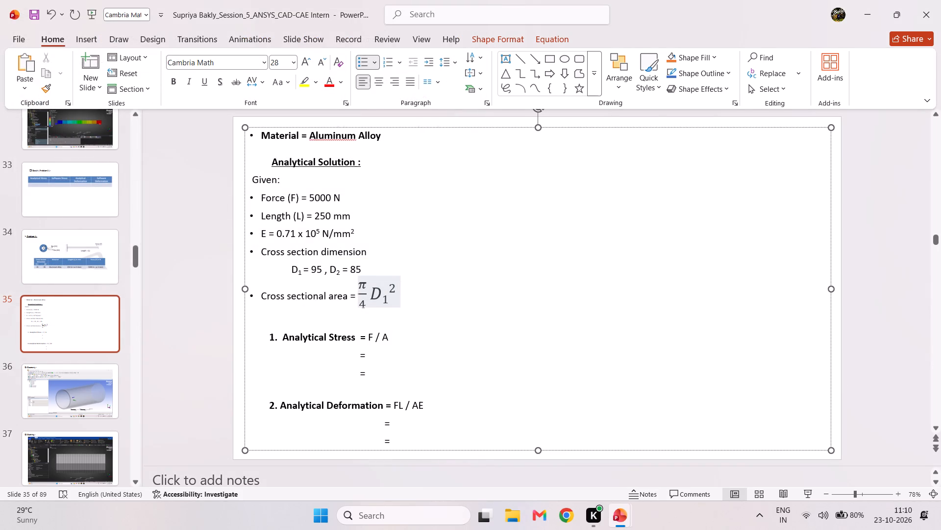
{"action": "type", "text": "-"}
{"action": "key", "text": "space"}
{"action": "key", "text": "shift+d"}
{"action": "type", "text": "22"}
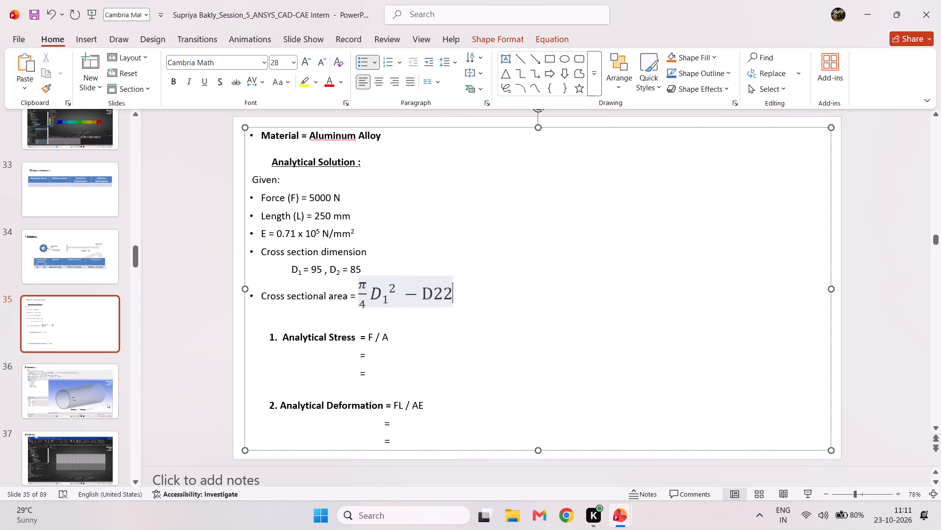
Insert " - D" between the first D and its subscript 1 in the cross-sectional area formula.
{"action": "left_click", "coordinate": [381, 298]}
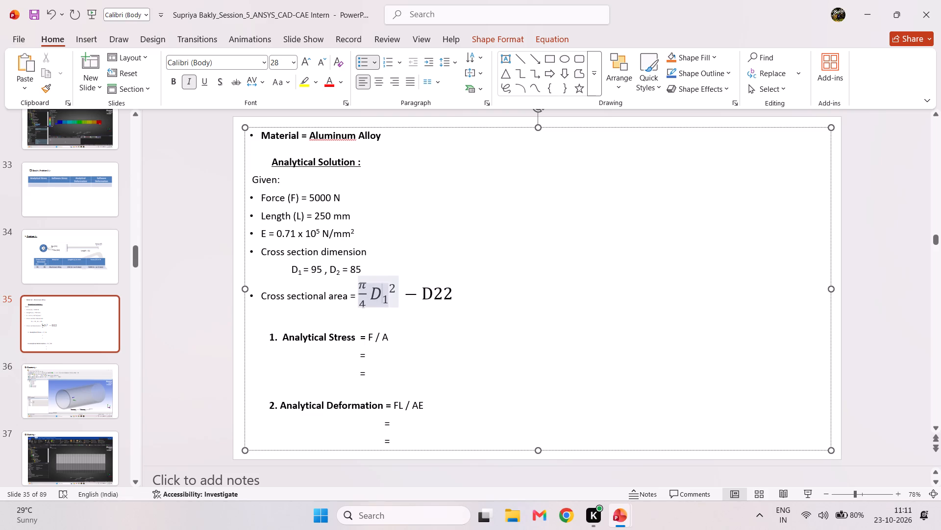
{"action": "key", "text": "space"}
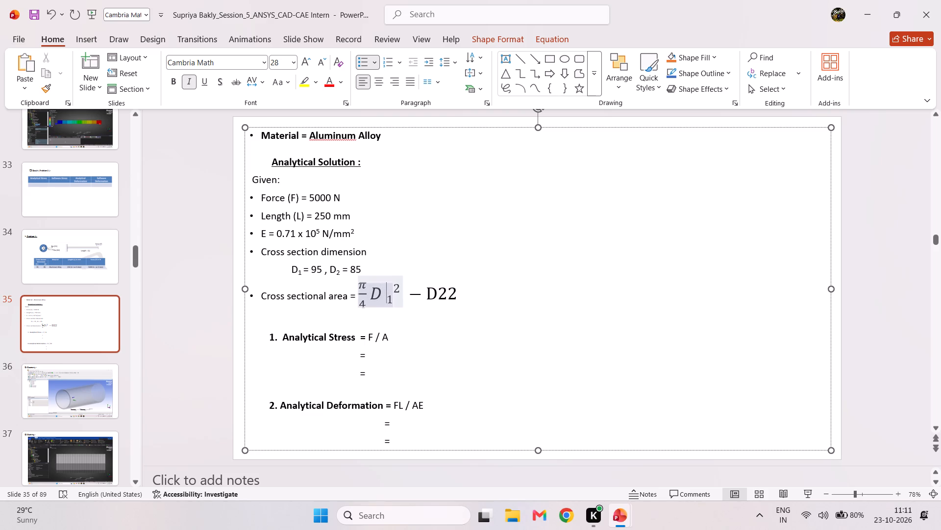
{"action": "type", "text": "-"}
{"action": "key", "text": "space"}
{"action": "key", "text": "d"}
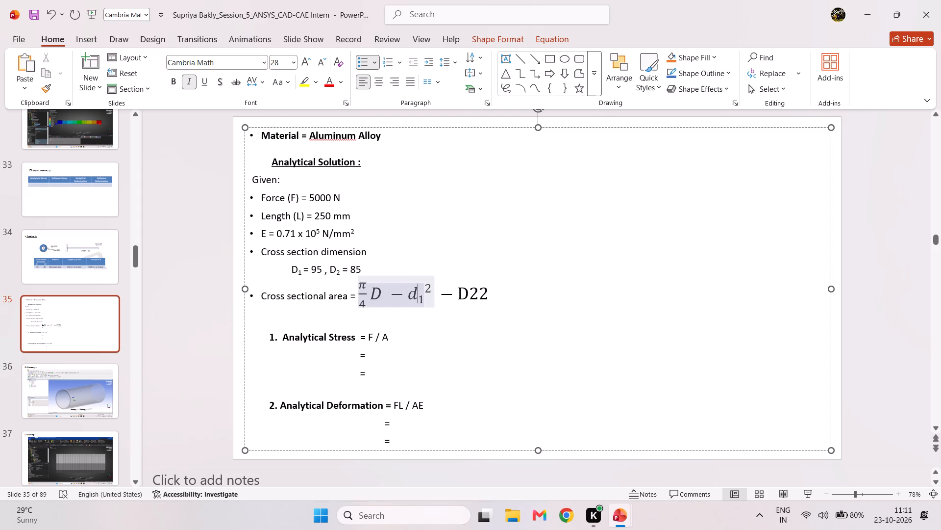
{"action": "key", "text": "BackSpace"}
{"action": "key", "text": "shift+d"}
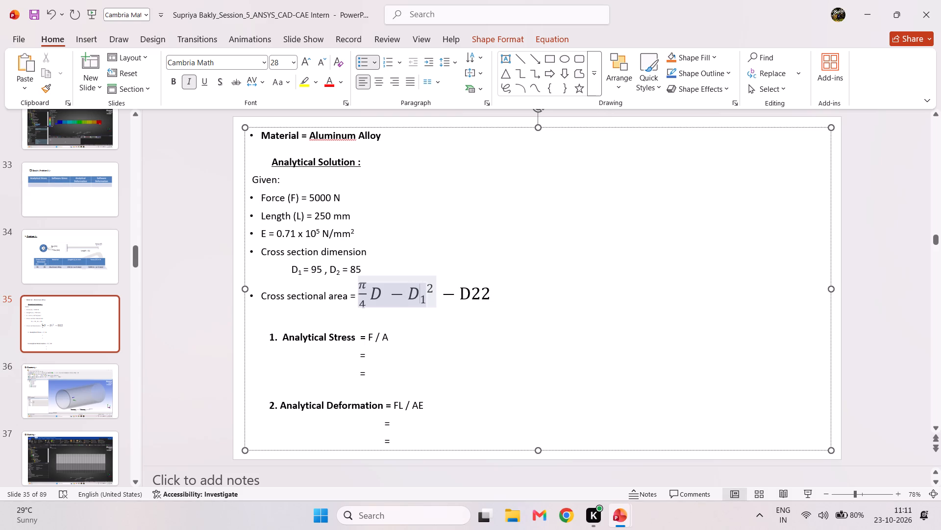
Delete the trailing " - D22" from the end of the cross-sectional area formula.
{"action": "left_click", "coordinate": [427, 298]}
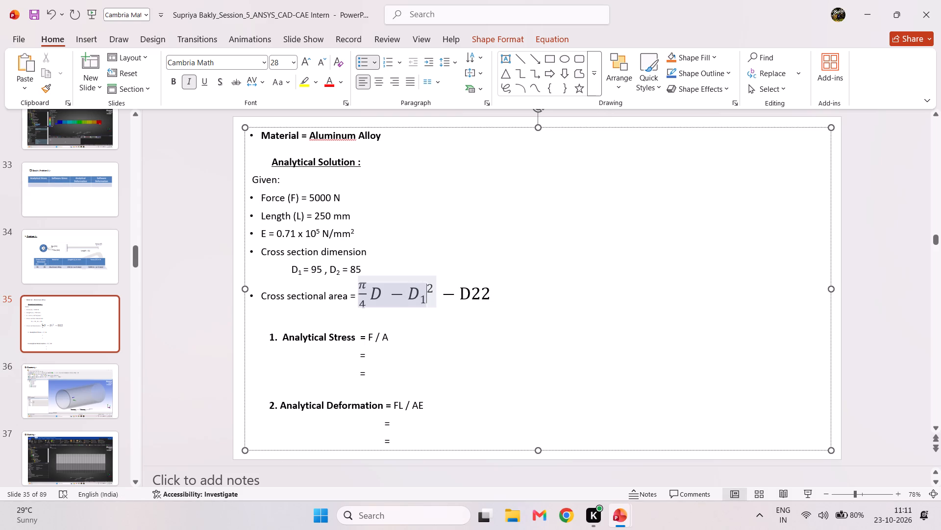
{"action": "left_click", "coordinate": [424, 301]}
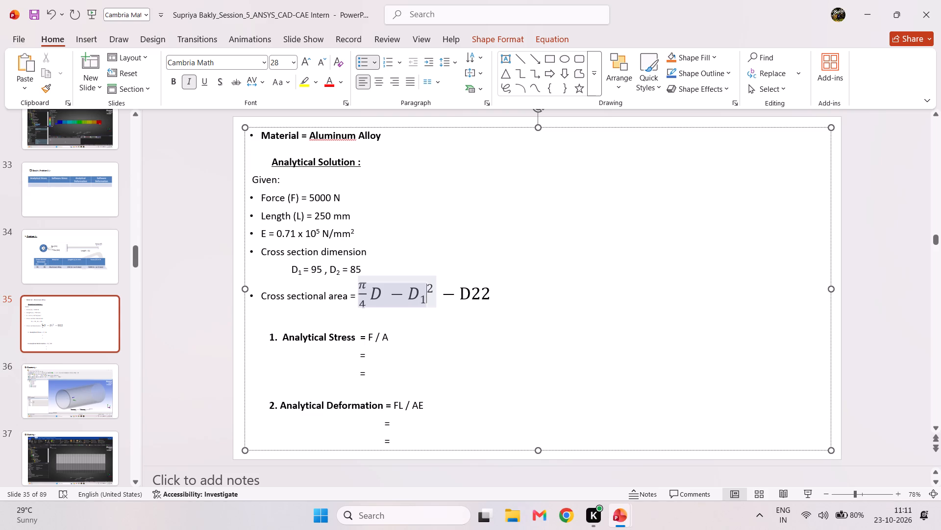
{"action": "left_click", "coordinate": [433, 299]}
{"action": "left_click", "coordinate": [503, 296]}
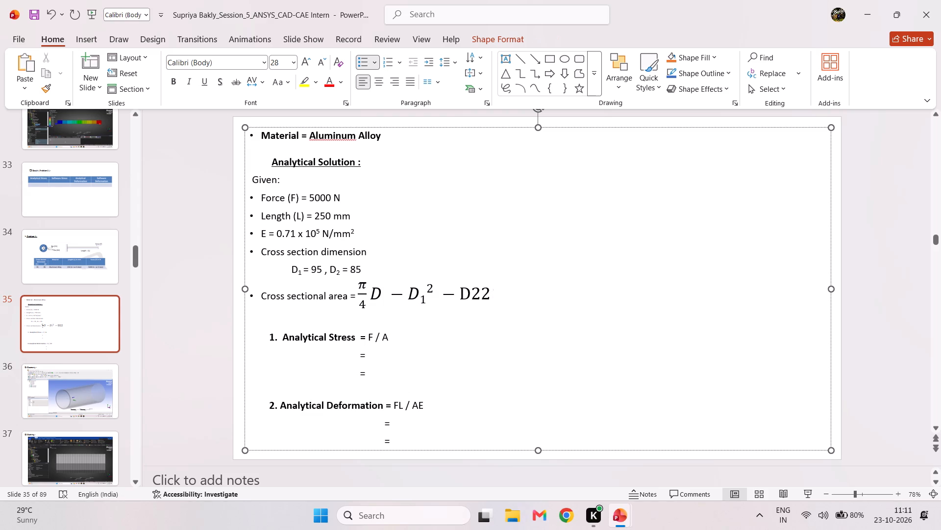
{"action": "key", "text": "BackSpace"}
{"action": "key", "text": "BackSpace"}
{"action": "key", "text": "BackSpace"}
{"action": "key", "text": "BackSpace"}
{"action": "key", "text": "BackSpace"}
{"action": "key", "text": "BackSpace"}
{"action": "key", "text": "BackSpace"}
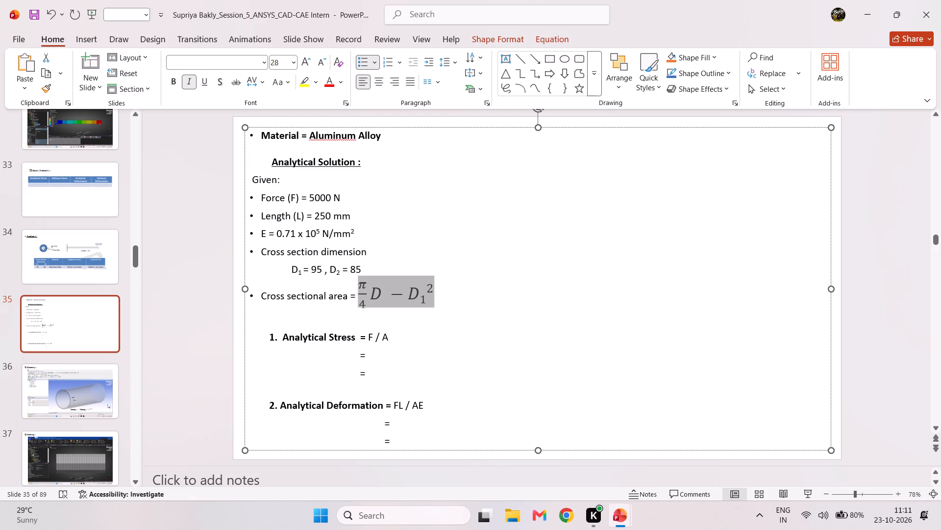
Replace the subscript 1 of the last D in the area formula with a subscript 2.
{"action": "double_click", "coordinate": [430, 292]}
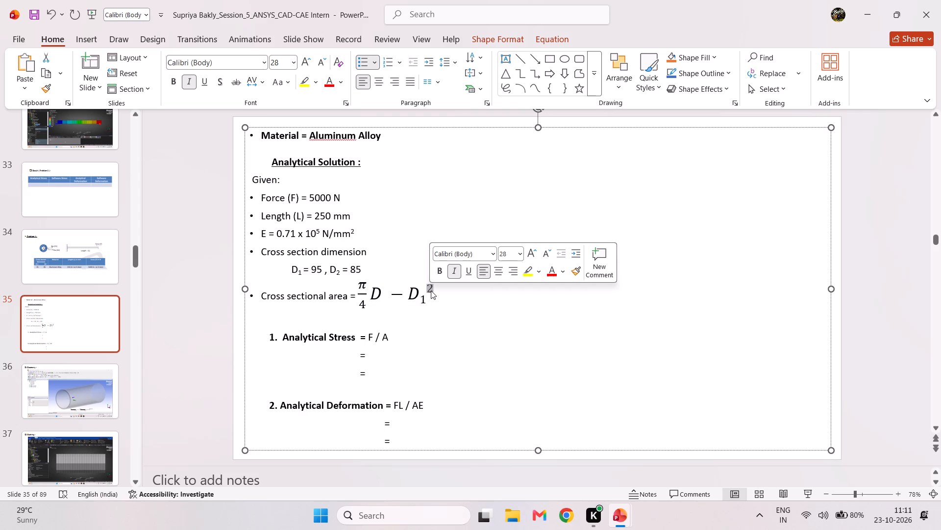
{"action": "left_click", "coordinate": [431, 291]}
{"action": "left_click", "coordinate": [431, 291]}
{"action": "double_click", "coordinate": [431, 291]}
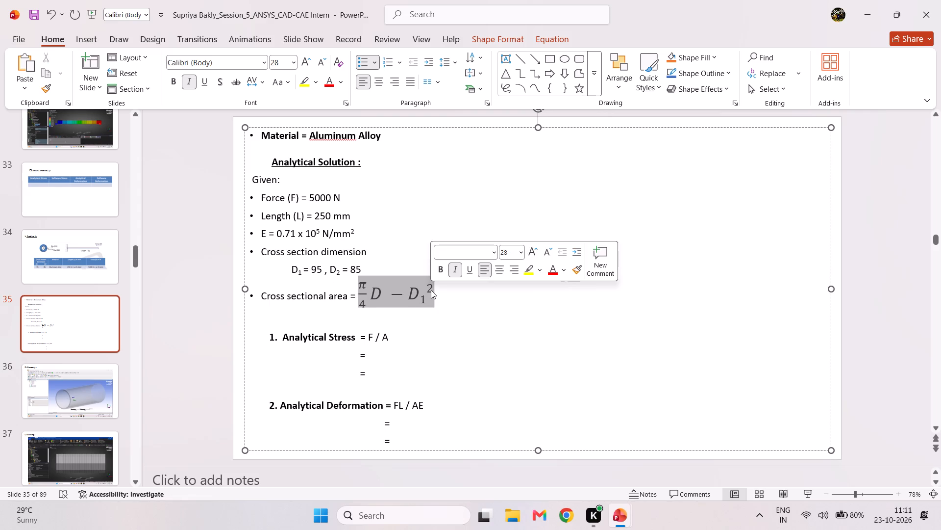
{"action": "left_click", "coordinate": [431, 290]}
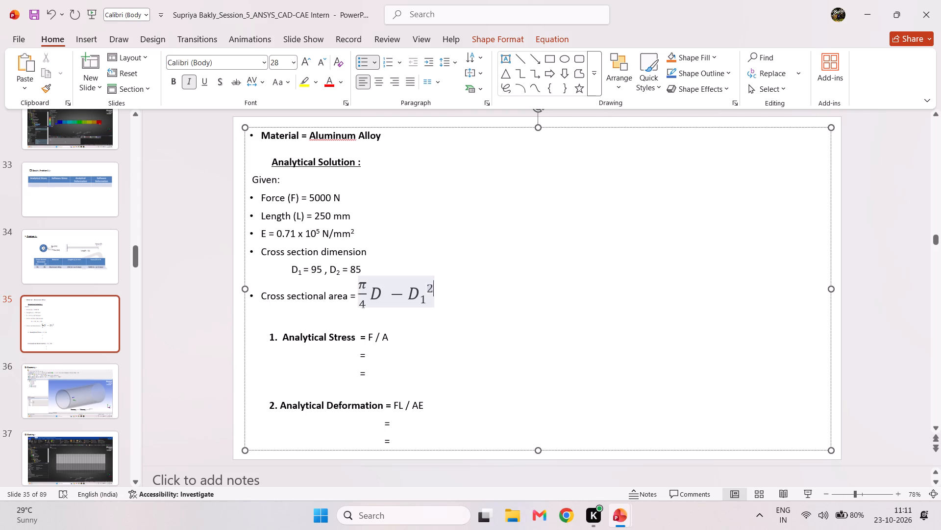
{"action": "left_click", "coordinate": [427, 297]}
{"action": "left_click", "coordinate": [427, 297]}
{"action": "left_click", "coordinate": [427, 297]}
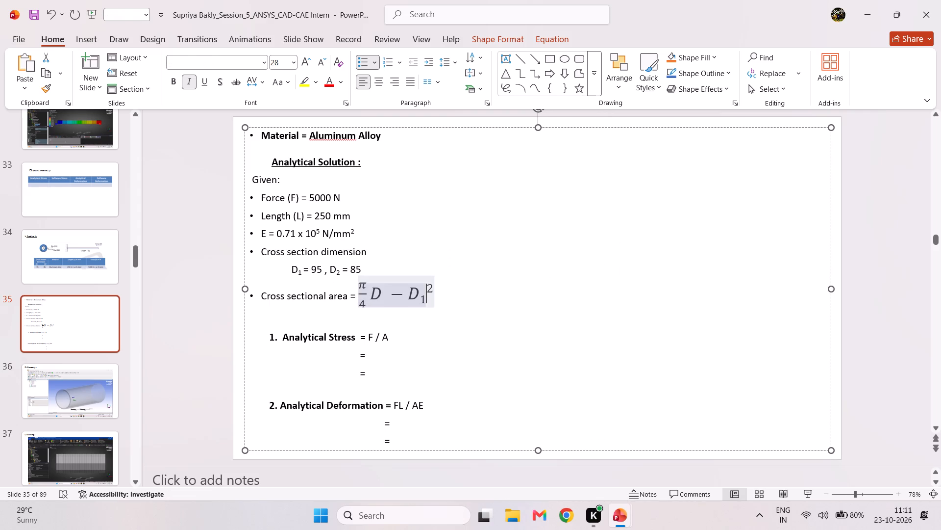
{"action": "left_click", "coordinate": [427, 297]}
{"action": "key", "text": "BackSpace"}
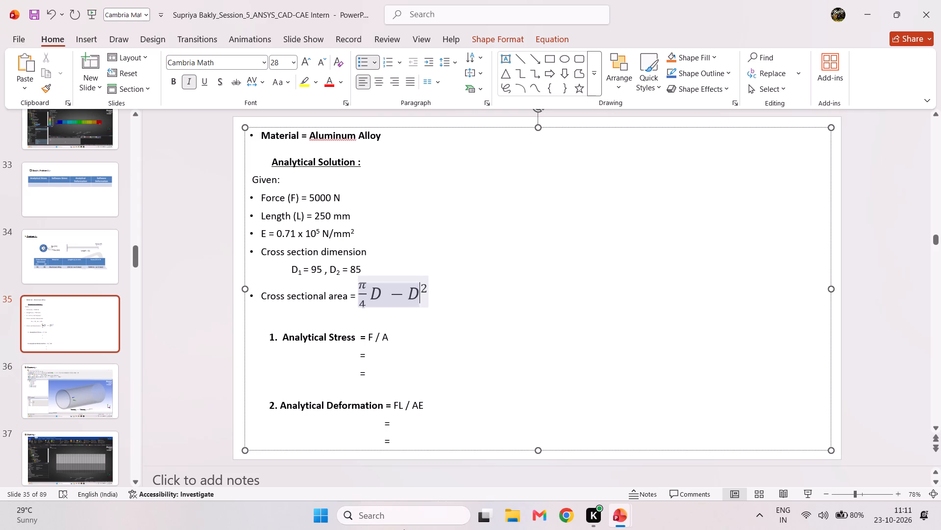
{"action": "key", "text": "2"}
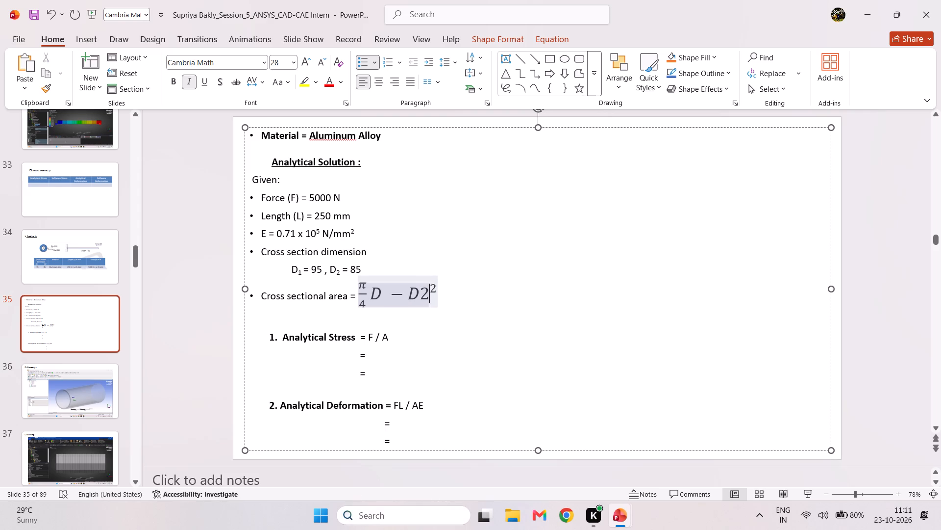
{"action": "left_click_drag", "start_coordinate": [428, 288], "coordinate": [421, 295]}
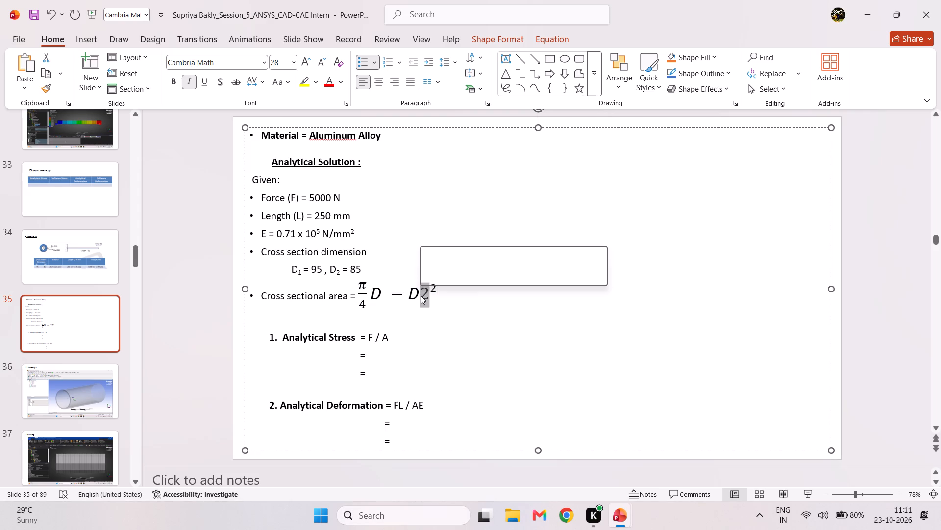
{"action": "key", "text": "ctrl+equal"}
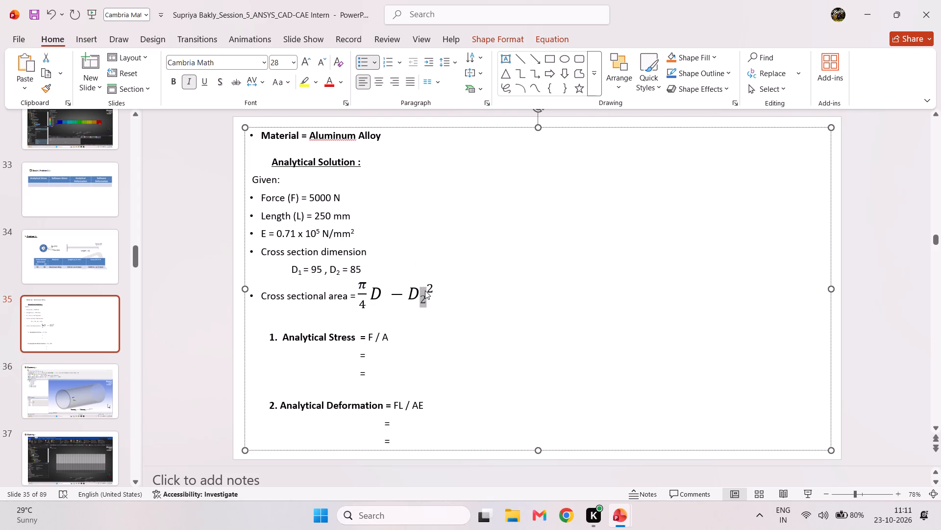
{"action": "left_click", "coordinate": [453, 299]}
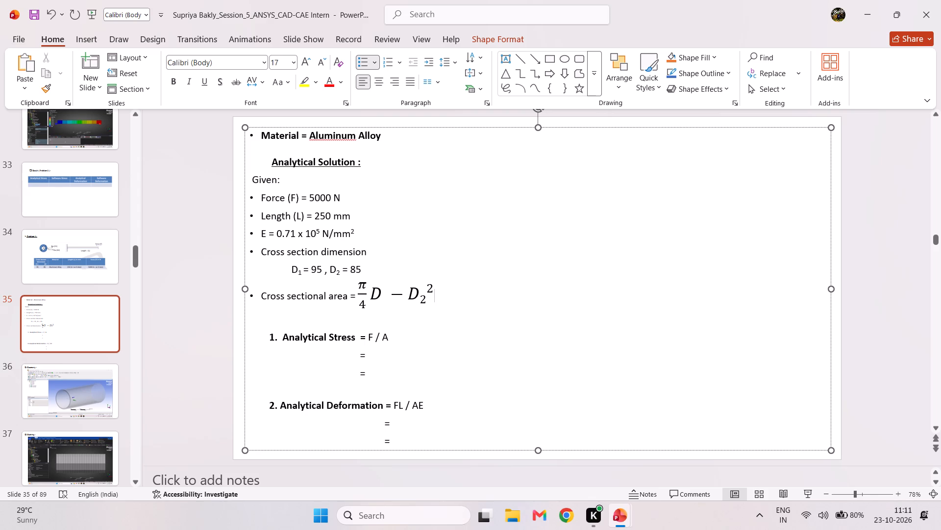
Add a subscript 1 and a superscript 2 to the first D in the cross-sectional area formula.
{"action": "left_click", "coordinate": [383, 297]}
{"action": "key", "text": "1"}
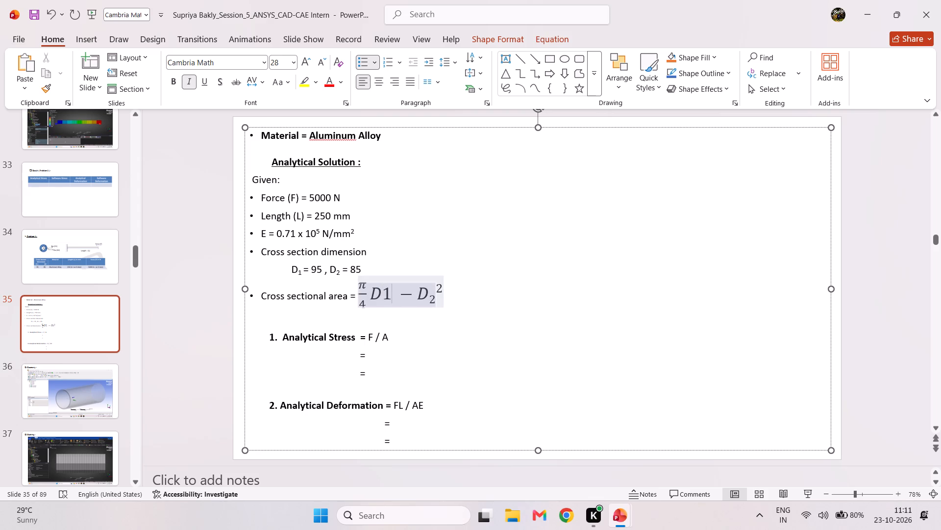
{"action": "key", "text": "2"}
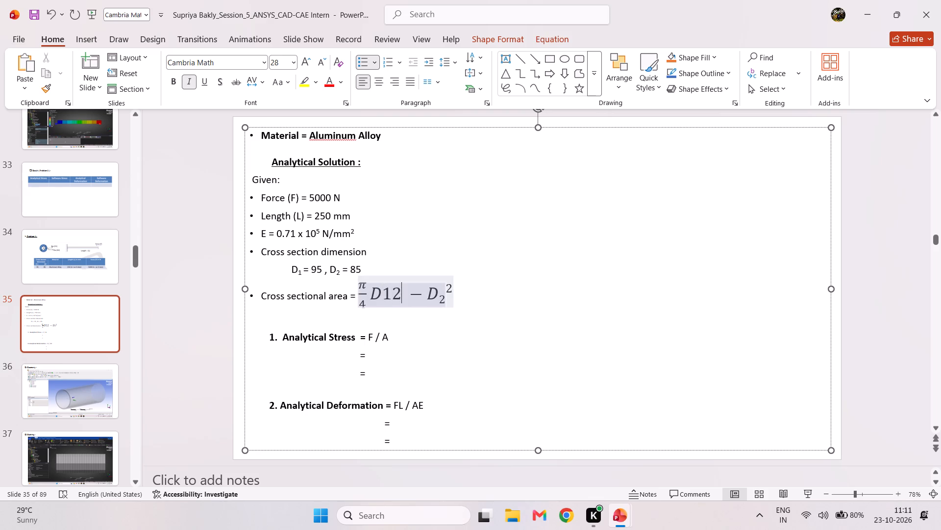
{"action": "left_click_drag", "start_coordinate": [392, 293], "coordinate": [384, 299]}
{"action": "key", "text": "ctrl+equal"}
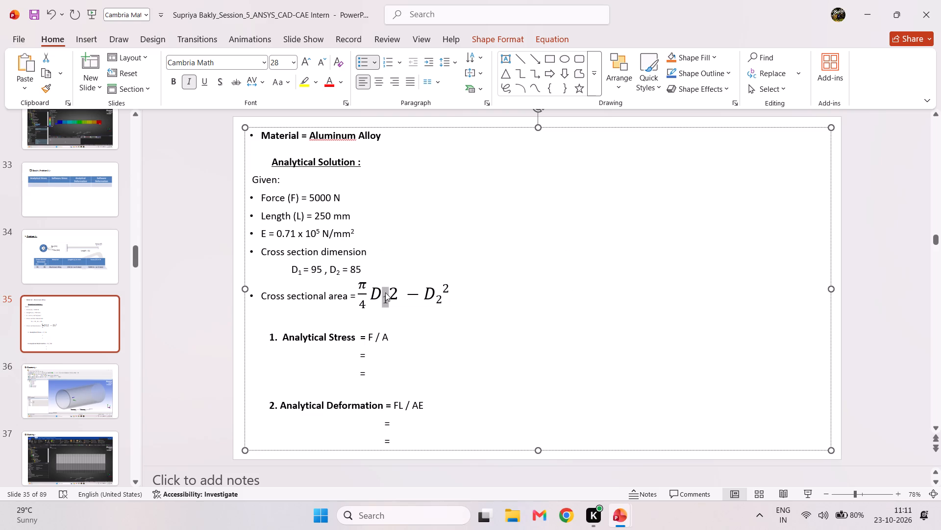
{"action": "left_click_drag", "start_coordinate": [396, 291], "coordinate": [391, 298]}
{"action": "left_click_drag", "start_coordinate": [391, 298], "coordinate": [390, 299]}
{"action": "key", "text": "ctrl+shift+equal"}
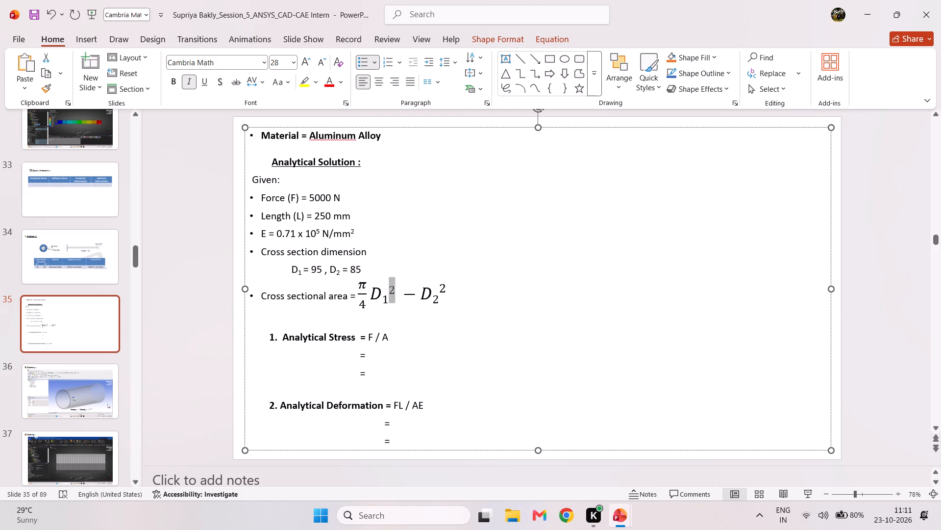
Set the font size of the whole cross-sectional area formula to 17.
{"action": "left_click_drag", "start_coordinate": [459, 290], "coordinate": [419, 294]}
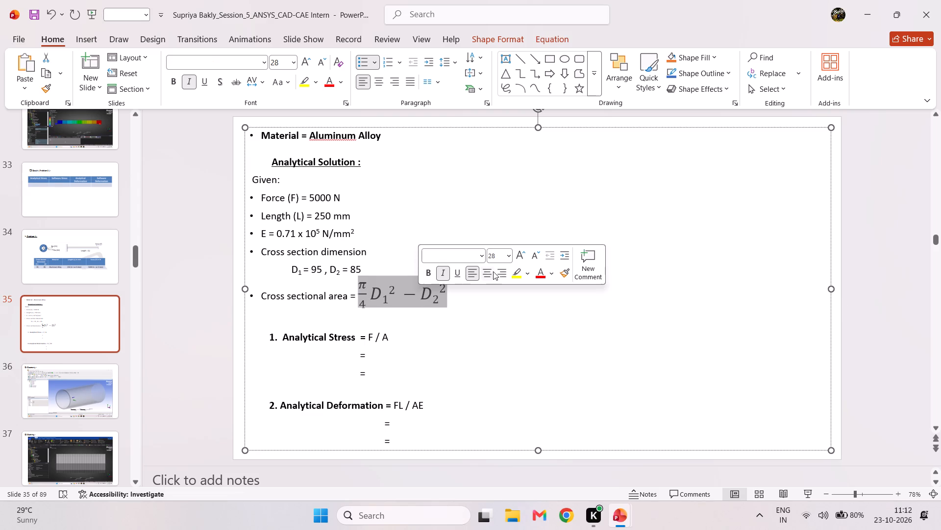
{"action": "left_click", "coordinate": [503, 257]}
{"action": "type", "text": "17"}
{"action": "key", "text": "Return"}
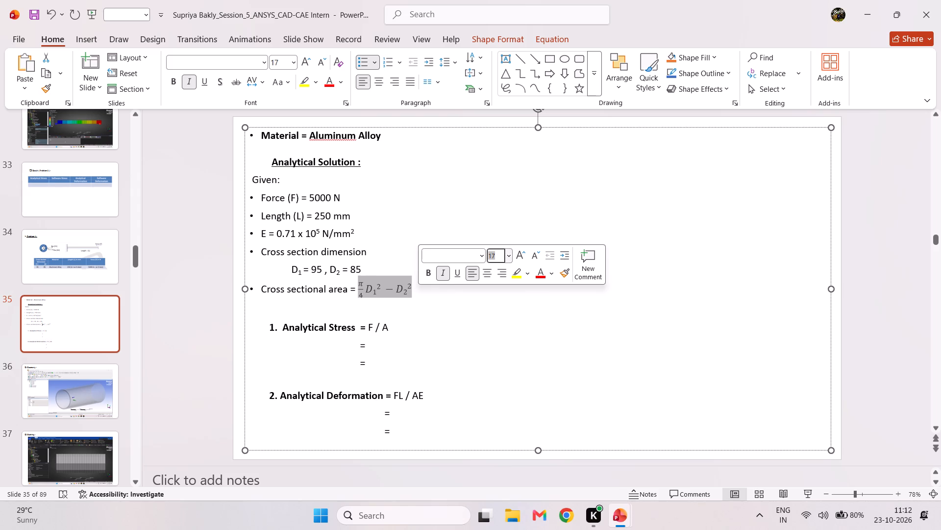
Insert a space and an opening parenthesis between the π/4 fraction and D₁² in the area formula.
{"action": "left_click", "coordinate": [363, 289]}
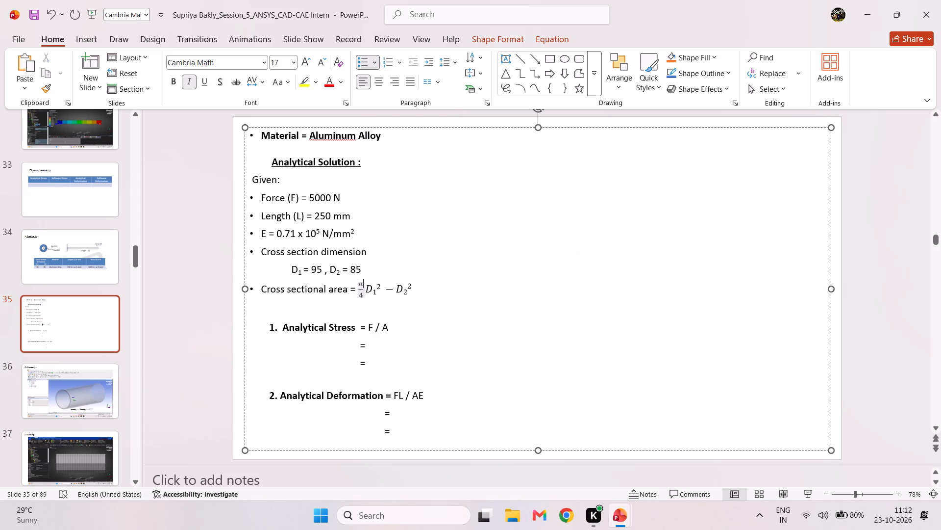
{"action": "key", "text": "Right"}
{"action": "key", "text": "Right"}
{"action": "key", "text": "Right"}
{"action": "key", "text": "space"}
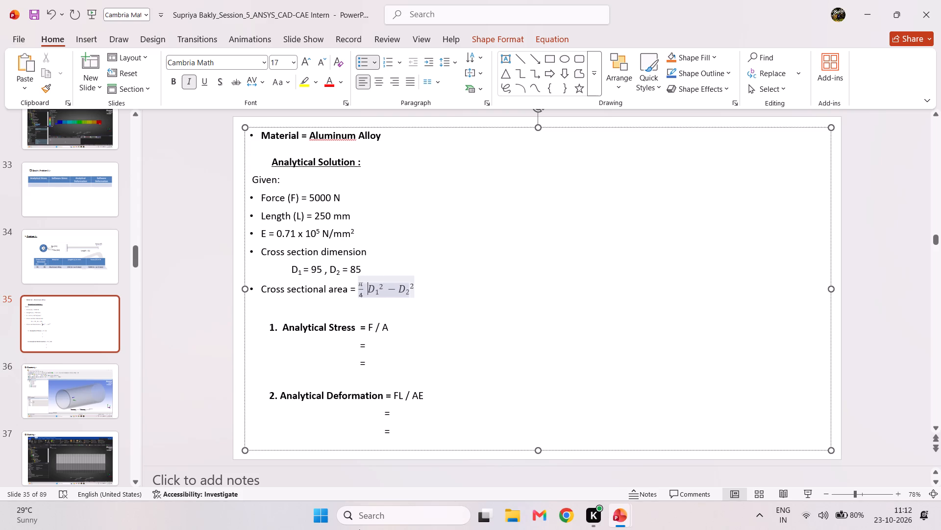
{"action": "key", "text": "shift+parenleft"}
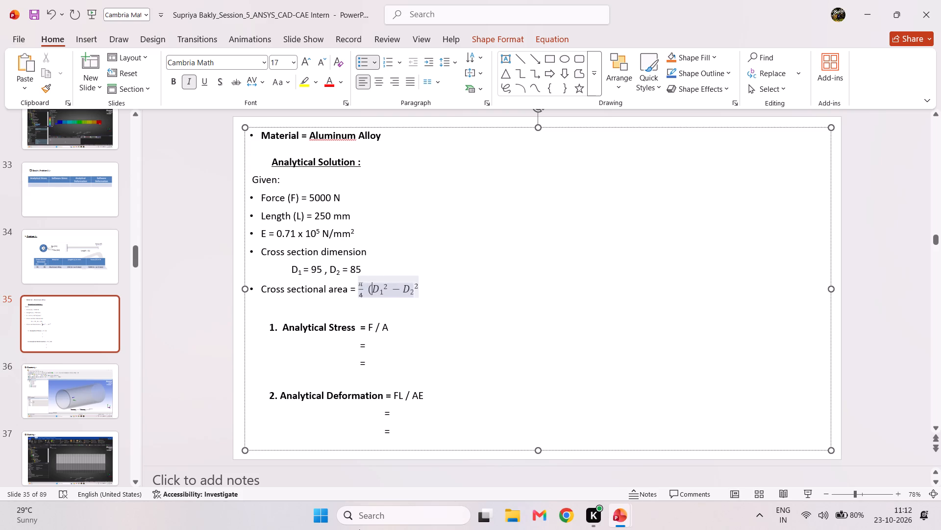
Add a closing parenthesis after D₂² within the area formula, matching the equation's style, and deselect the text box.
{"action": "key", "text": "Right"}
{"action": "key", "text": "Right"}
{"action": "key", "text": "Right"}
{"action": "key", "text": "Right"}
{"action": "key", "text": "Right"}
{"action": "key", "text": "Right"}
{"action": "key", "text": "Right"}
{"action": "key", "text": "Right"}
{"action": "key", "text": "Right"}
{"action": "key", "text": "Right"}
{"action": "key", "text": "Right"}
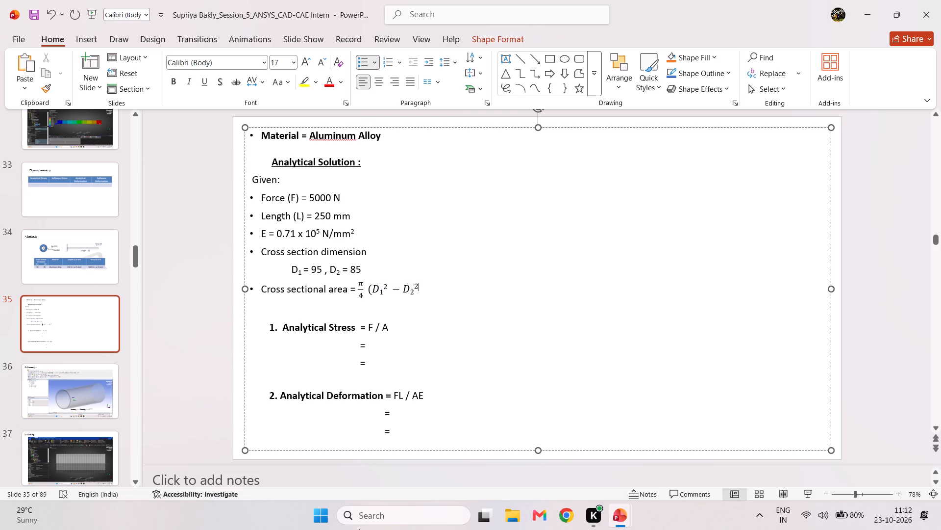
{"action": "key", "text": "shift+parenright"}
{"action": "key", "text": "BackSpace"}
{"action": "key", "text": "ctrl+shift+equal"}
{"action": "key", "text": "shift+parenright"}
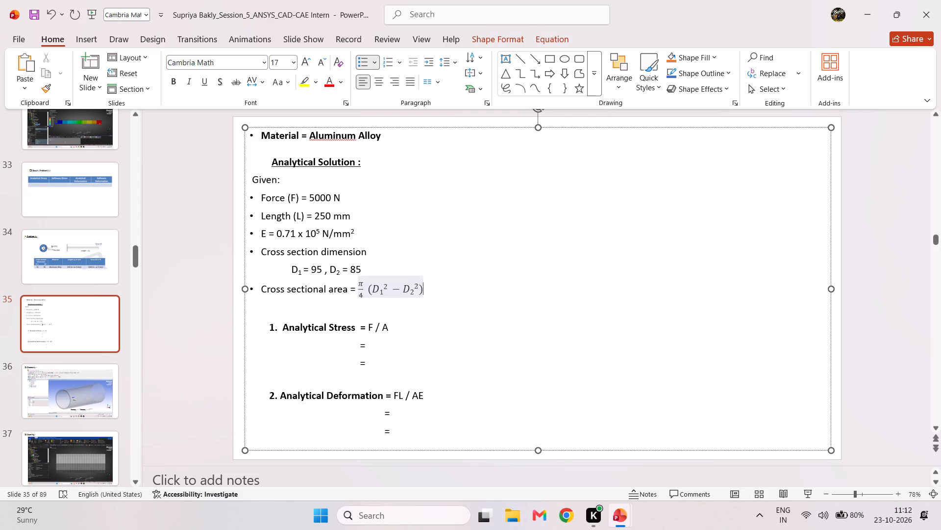
{"action": "left_click", "coordinate": [879, 312]}
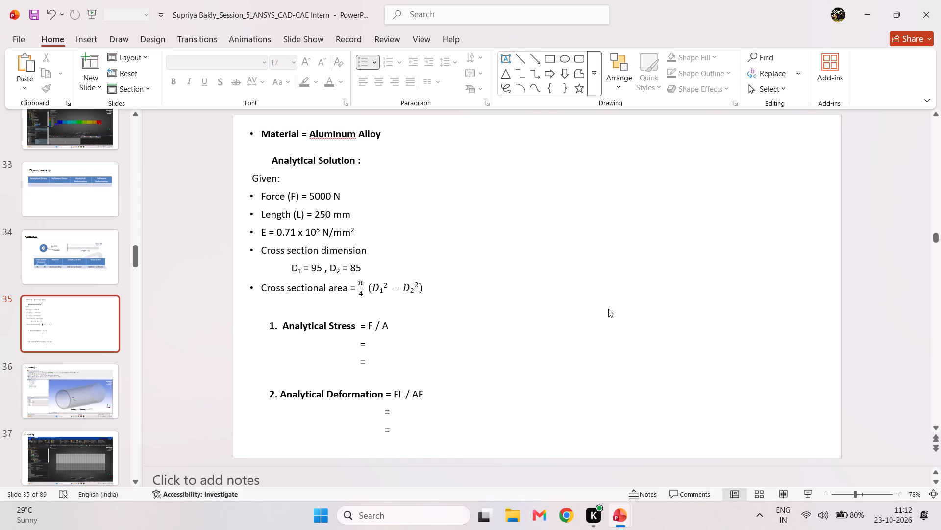
Add a space after the opening parenthesis and before the closing parenthesis in the cross-sectional area formula.
{"action": "left_click", "coordinate": [374, 287]}
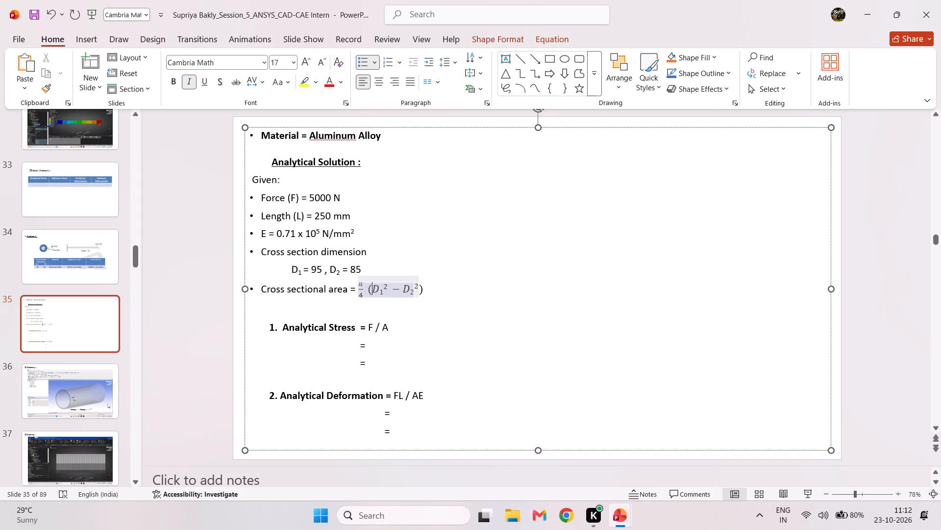
{"action": "key", "text": "space"}
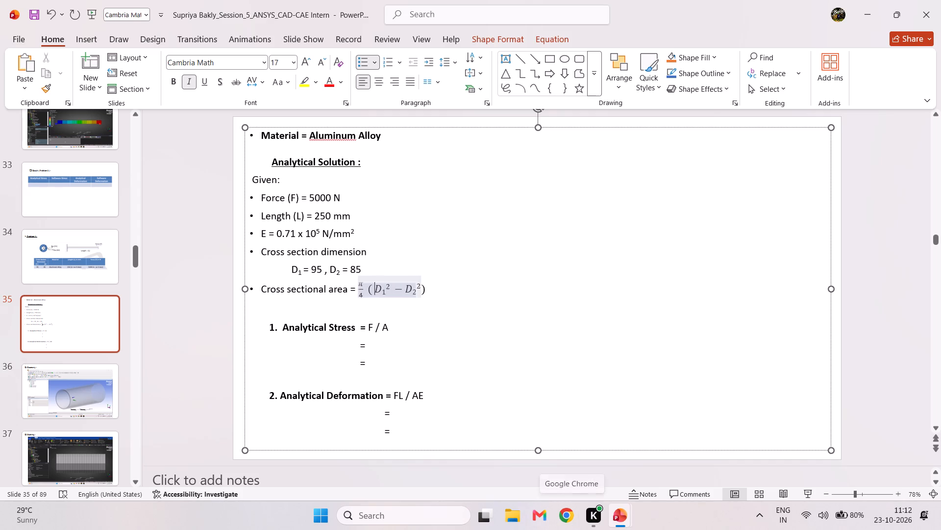
{"action": "left_click", "coordinate": [421, 291]}
{"action": "key", "text": "Left"}
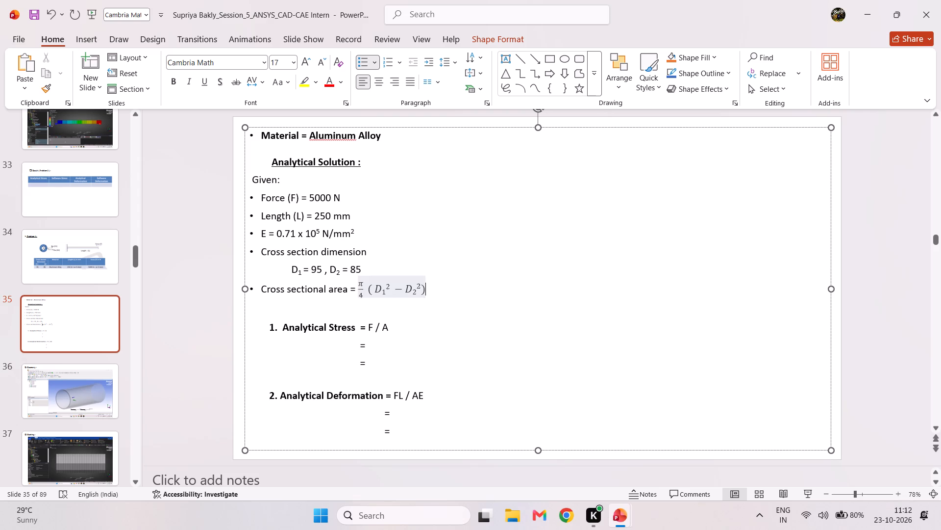
{"action": "key", "text": "Left"}
{"action": "key", "text": "space"}
{"action": "left_click", "coordinate": [910, 254]}
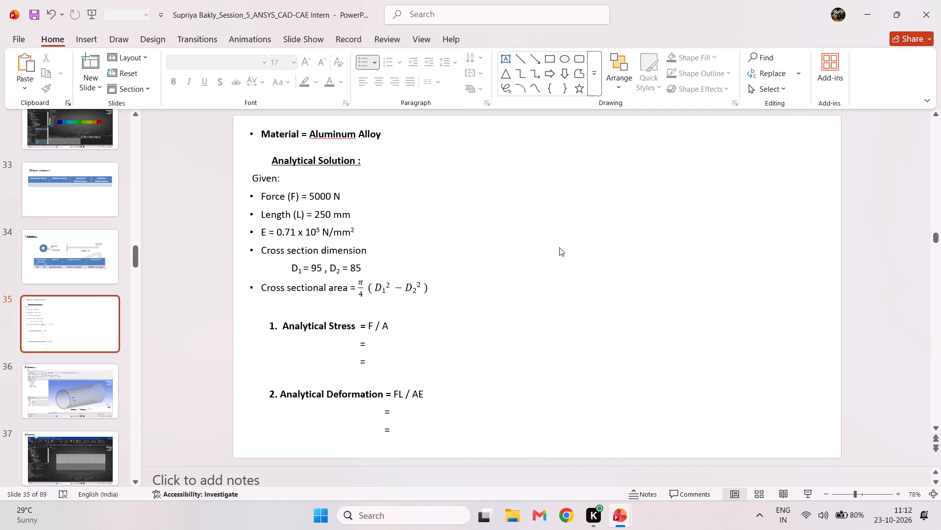
Append "= 1413.7 mm2" after the closing parenthesis of the cross-sectional area formula.
{"action": "left_click", "coordinate": [431, 287]}
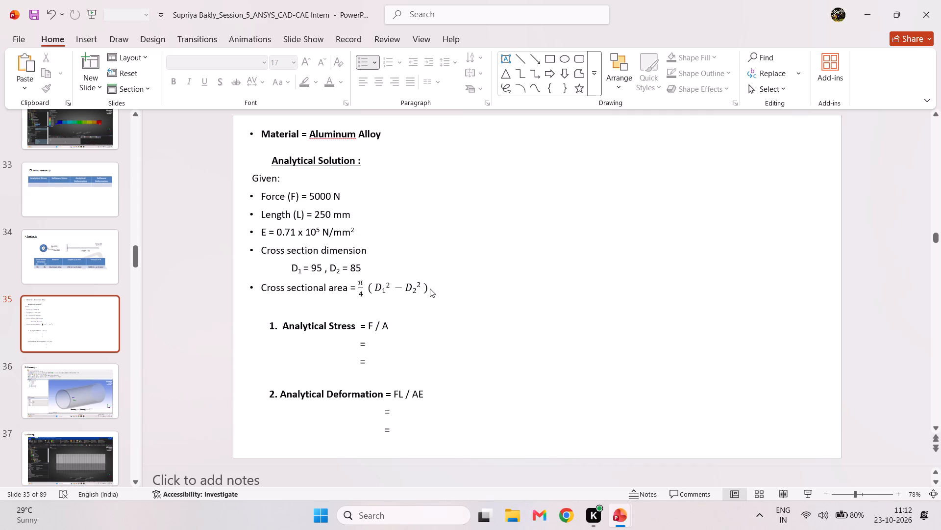
{"action": "left_click", "coordinate": [426, 292]}
{"action": "key", "text": "space"}
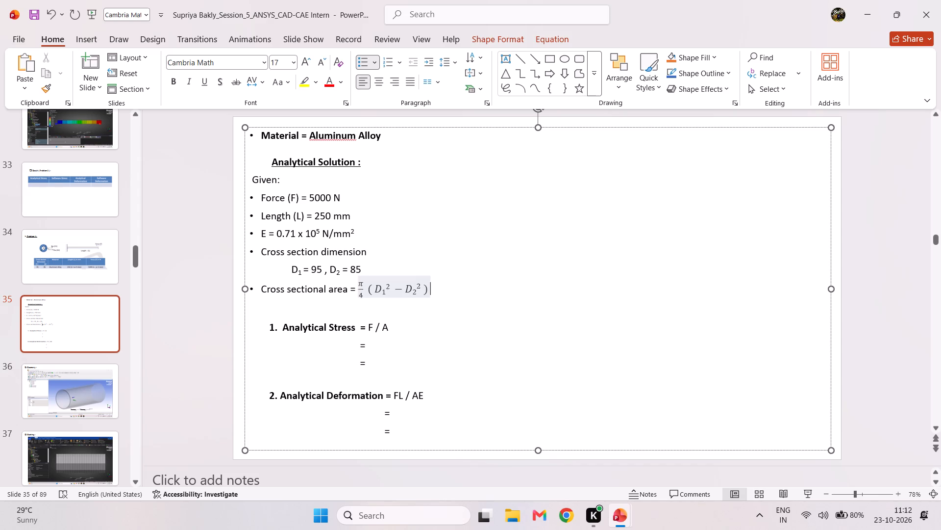
{"action": "type", "text": "="}
{"action": "key", "text": "space"}
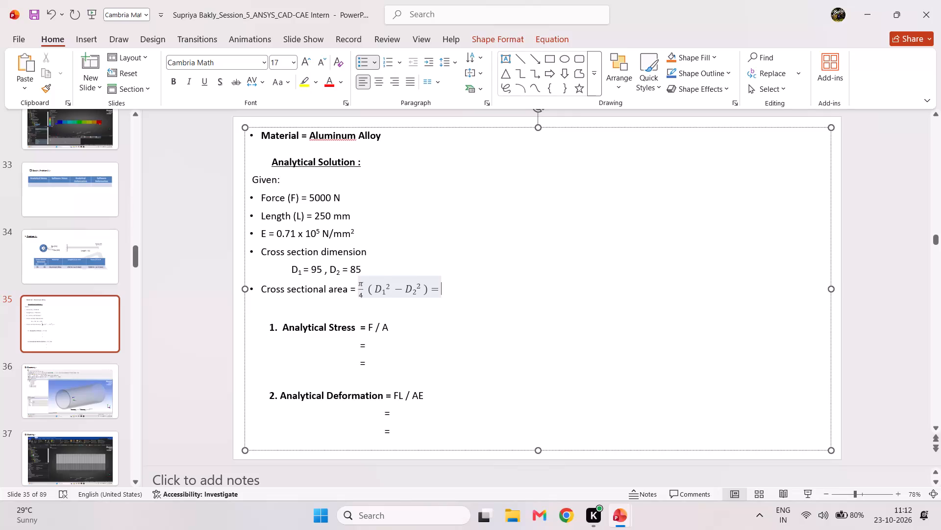
{"action": "type", "text": "14"}
{"action": "type", "text": "13."}
{"action": "type", "text": "717"}
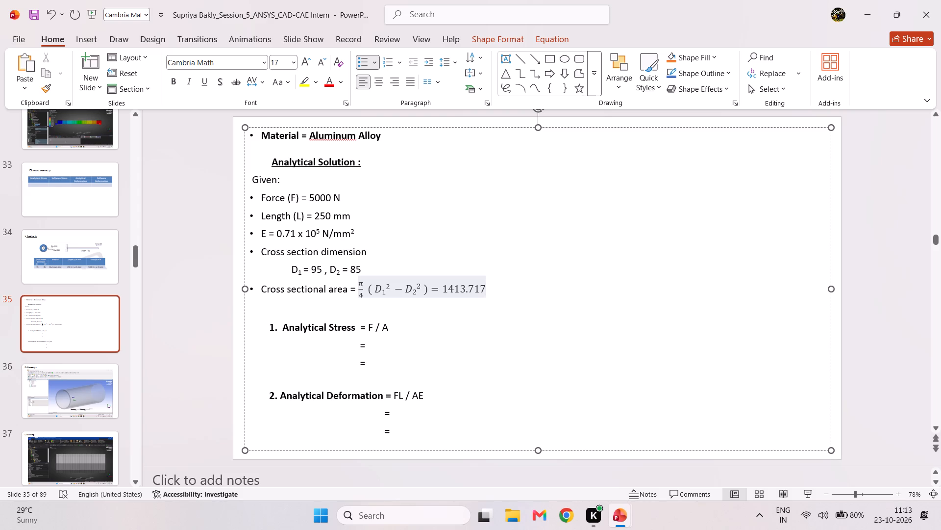
{"action": "key", "text": "BackSpace"}
{"action": "key", "text": "BackSpace"}
{"action": "key", "text": "BackSpace"}
{"action": "type", "text": "7"}
{"action": "key", "text": "space"}
{"action": "type", "text": "mm"}
{"action": "key", "text": "2"}
Make the 2 in the area's mm2 unit a superscript.
{"action": "left_click_drag", "start_coordinate": [503, 286], "coordinate": [498, 293]}
{"action": "left_click_drag", "start_coordinate": [498, 293], "coordinate": [495, 293]}
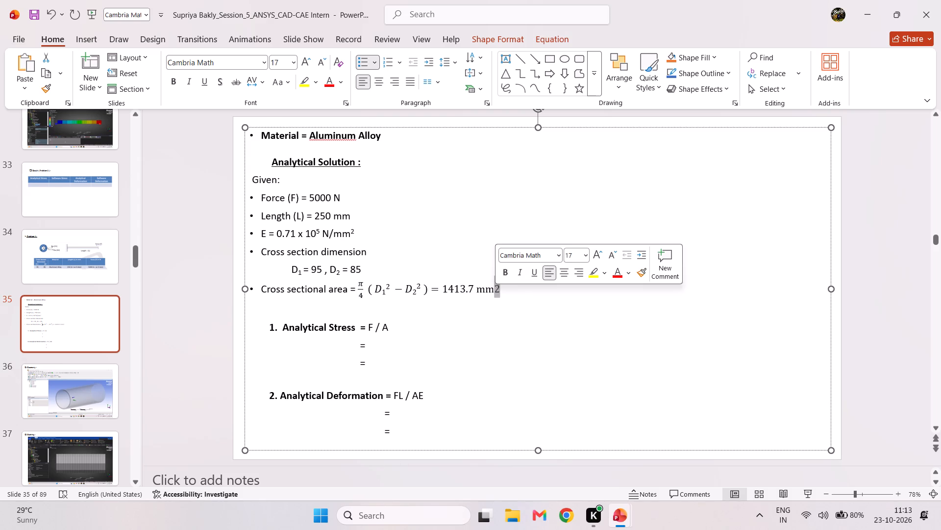
{"action": "key", "text": "ctrl+shift+equal"}
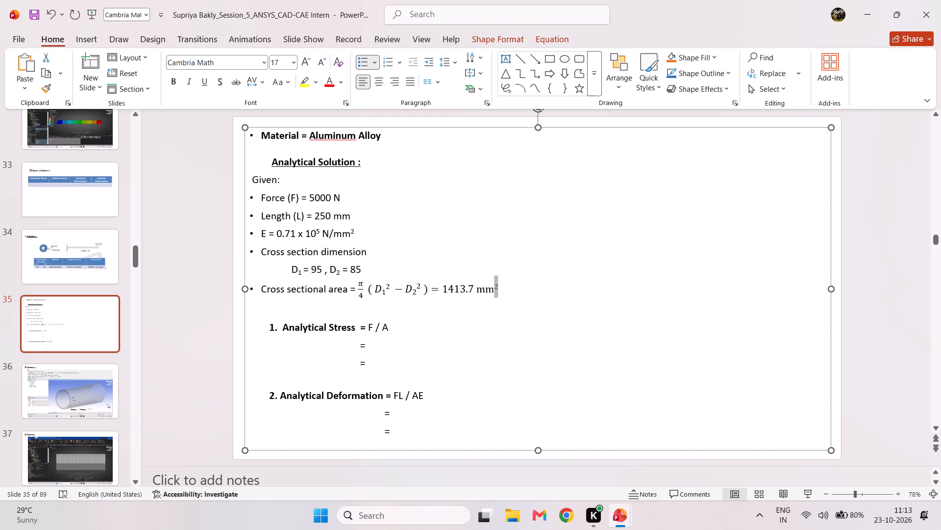
{"action": "left_click", "coordinate": [633, 322]}
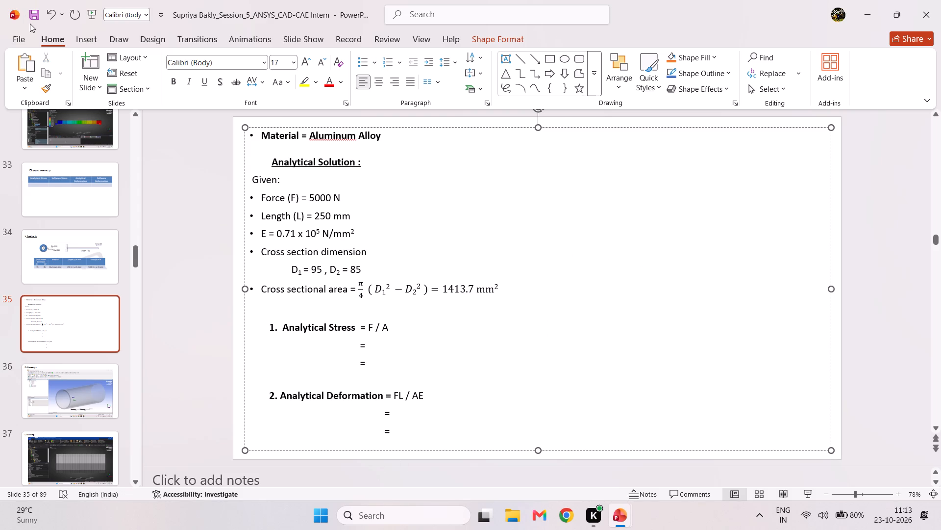
Save the presentation.
{"action": "left_click", "coordinate": [33, 21]}
Enter the substituted values 5000 / 1413.7 on the line below Analytical Stress = F / A.
{"action": "left_click", "coordinate": [374, 349]}
{"action": "type", "text": "5000"}
{"action": "key", "text": "space"}
{"action": "type", "text": "/"}
{"action": "key", "text": "space"}
{"action": "type", "text": "1413"}
{"action": "type", "text": ".7"}
Enter 3.53 followed by a space as the analytical stress result on the line below 5000 / 1413.7.
{"action": "left_click", "coordinate": [377, 363]}
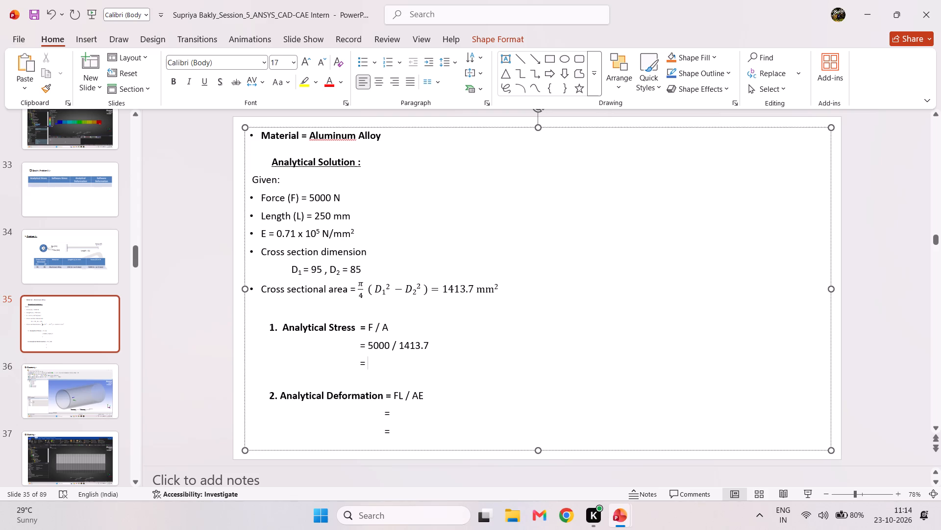
{"action": "key", "text": "3"}
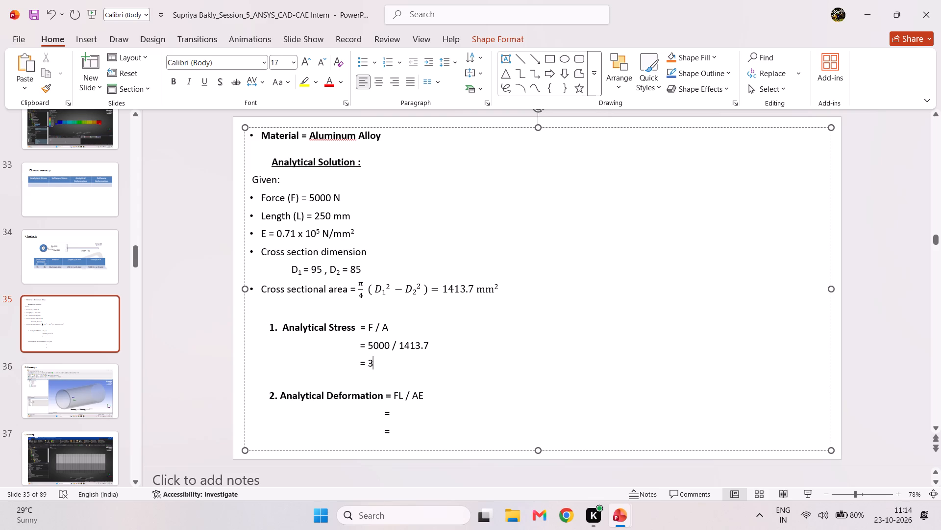
{"action": "type", "text": ".537"}
{"action": "key", "text": "BackSpace"}
{"action": "key", "text": "space"}
Paste the N/mm² unit from the clipboard history after the stress result and set its font size to 17.
{"action": "key", "text": "super+v"}
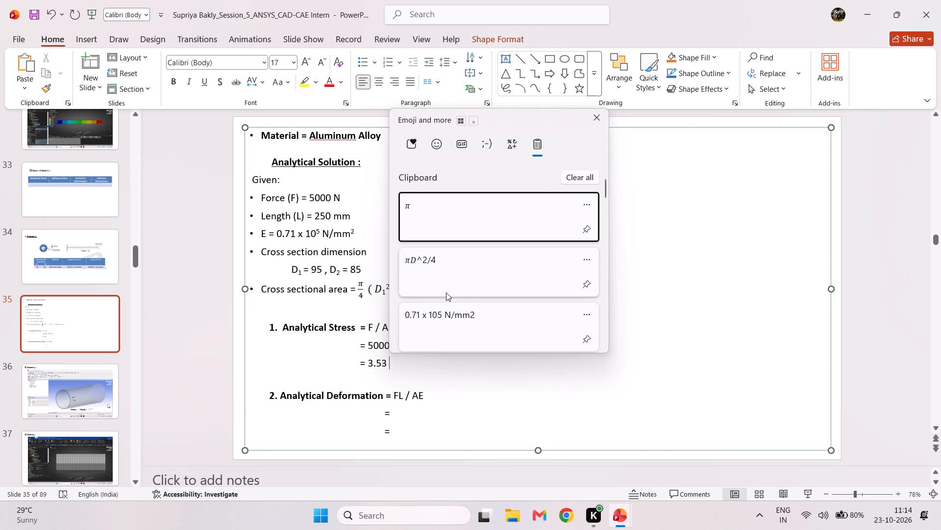
{"action": "scroll", "coordinate": [446, 292], "scroll_direction": "down", "scroll_amount": 9}
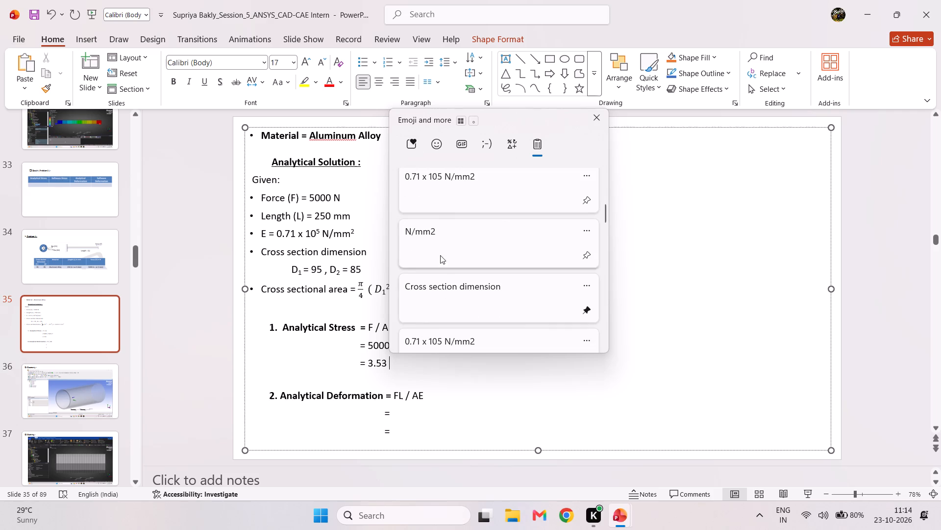
{"action": "left_click", "coordinate": [439, 243]}
{"action": "key", "text": "ctrl+v"}
{"action": "left_click_drag", "start_coordinate": [442, 371], "coordinate": [390, 370]}
{"action": "left_click", "coordinate": [464, 329]}
{"action": "type", "text": "17"}
{"action": "key", "text": "Return"}
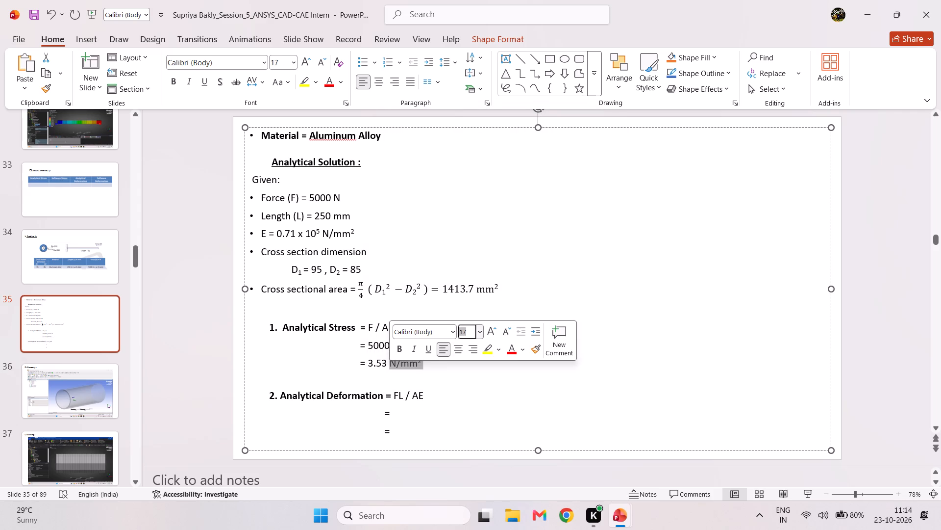
{"action": "left_click", "coordinate": [472, 377]}
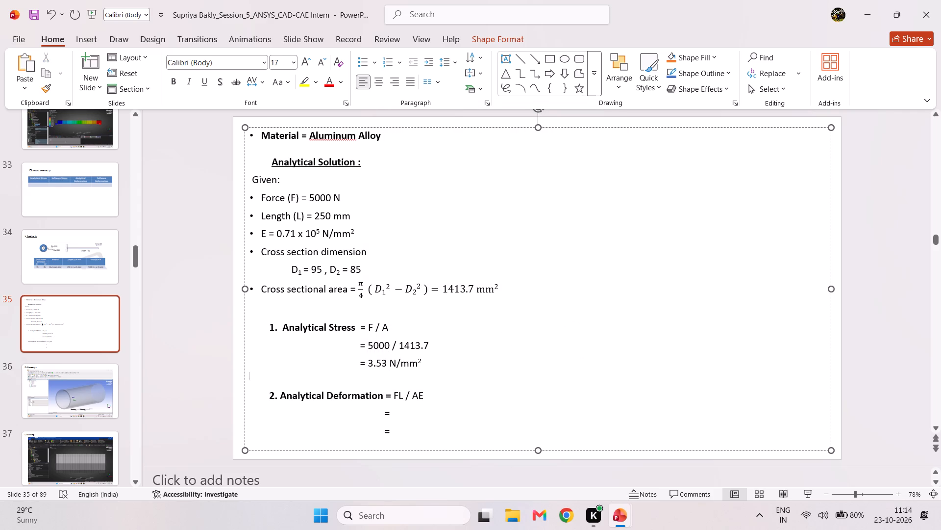
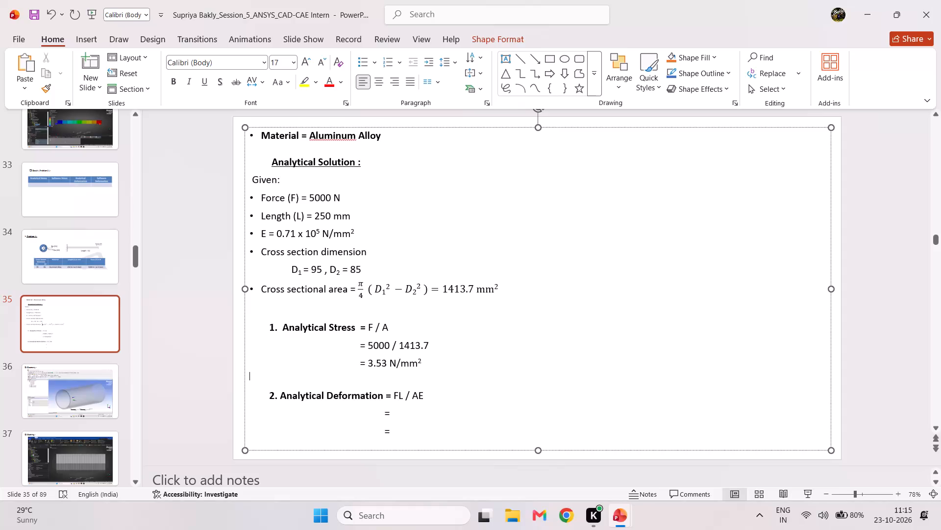
Enter 5000 x 250 / 1413.7 x on the line below Analytical Deformation = FL / AE.
{"action": "left_click", "coordinate": [406, 410]}
{"action": "type", "text": "5000"}
{"action": "key", "text": "space"}
{"action": "type", "text": "x"}
{"action": "key", "text": "space"}
{"action": "type", "text": "250"}
{"action": "key", "text": "space"}
{"action": "type", "text": "/"}
{"action": "key", "text": "space"}
{"action": "type", "text": "141"}
{"action": "type", "text": "3.7"}
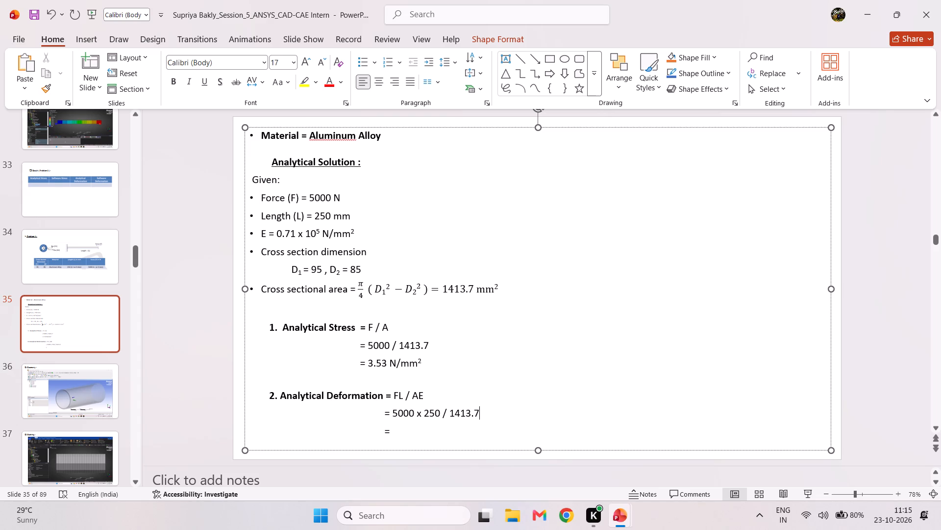
{"action": "key", "text": "space"}
{"action": "type", "text": "x"}
{"action": "key", "text": "space"}
Paste 0.71 x 10⁵ N/mm² from the clipboard history at the end of the substituted deformation expression and set its font size to 17.
{"action": "key", "text": "super+v"}
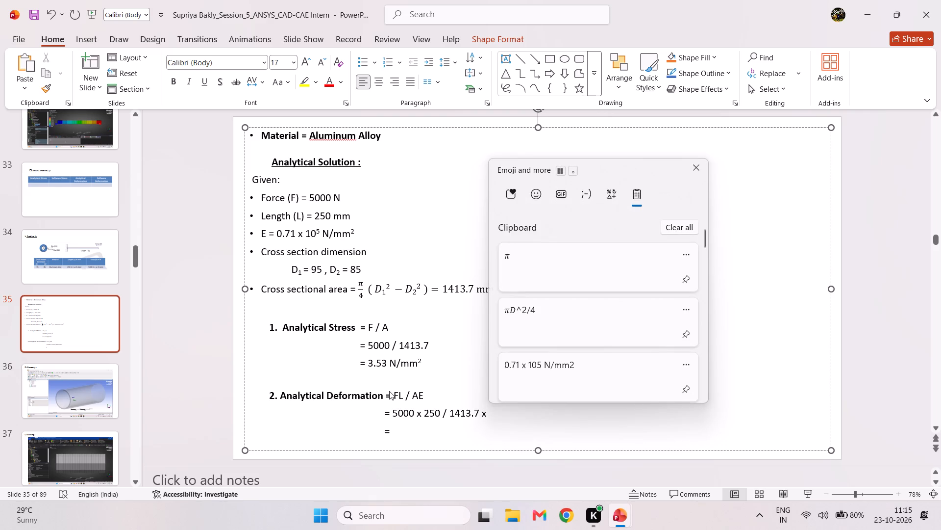
{"action": "left_click", "coordinate": [550, 372]}
{"action": "key", "text": "ctrl+v"}
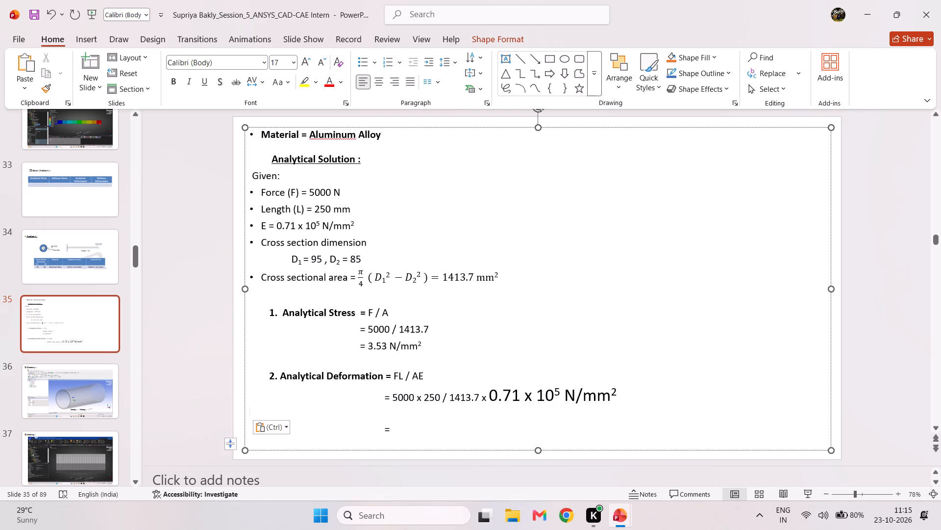
{"action": "left_click_drag", "start_coordinate": [634, 396], "coordinate": [495, 401]}
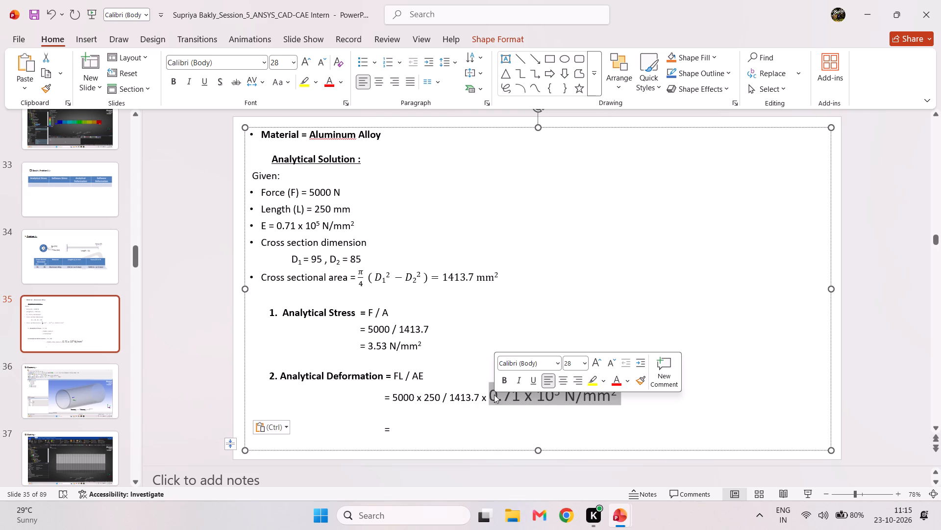
{"action": "left_click", "coordinate": [571, 362]}
{"action": "type", "text": "17"}
{"action": "key", "text": "Return"}
Remove the blank line between the substituted deformation expression and the empty result line below it.
{"action": "left_click", "coordinate": [516, 423]}
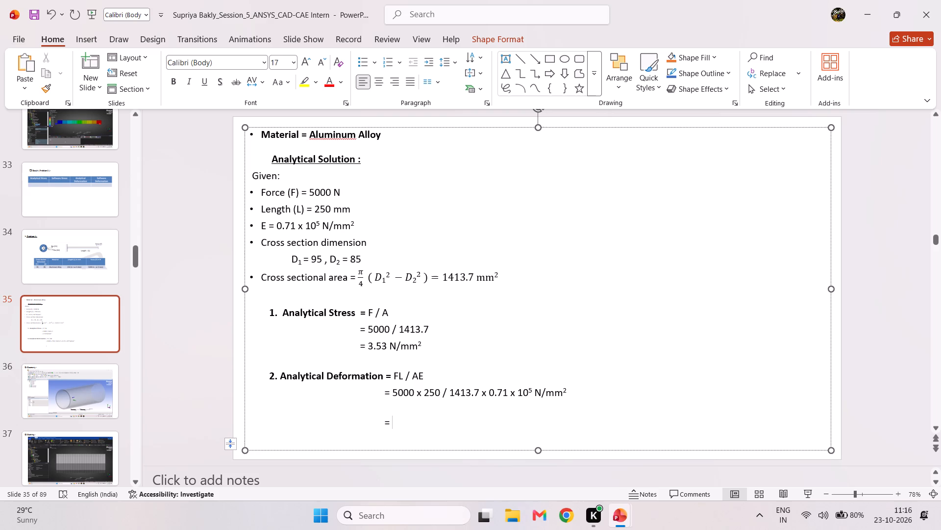
{"action": "left_click", "coordinate": [469, 421]}
{"action": "left_click", "coordinate": [396, 413]}
{"action": "left_click", "coordinate": [394, 404]}
{"action": "key", "text": "BackSpace"}
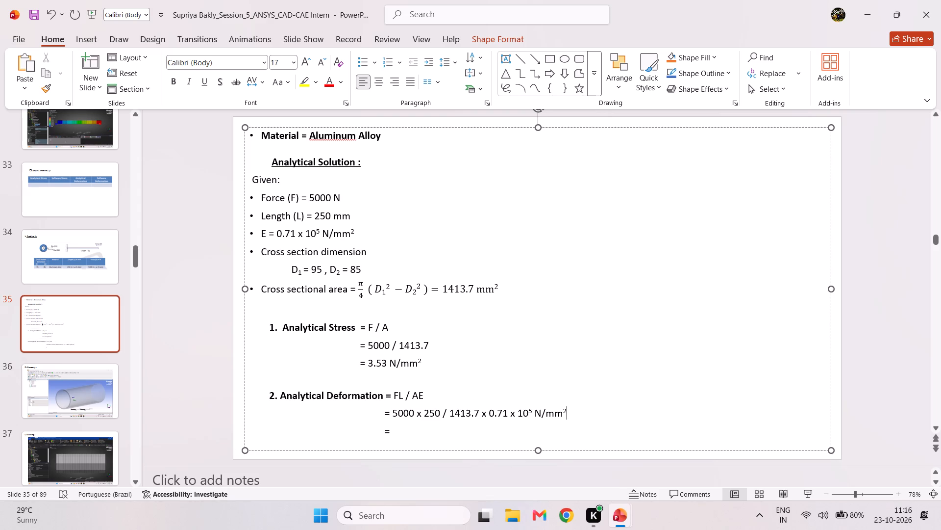
Enter 0.0124 mm as the analytical deformation result on the last line.
{"action": "left_click", "coordinate": [421, 433]}
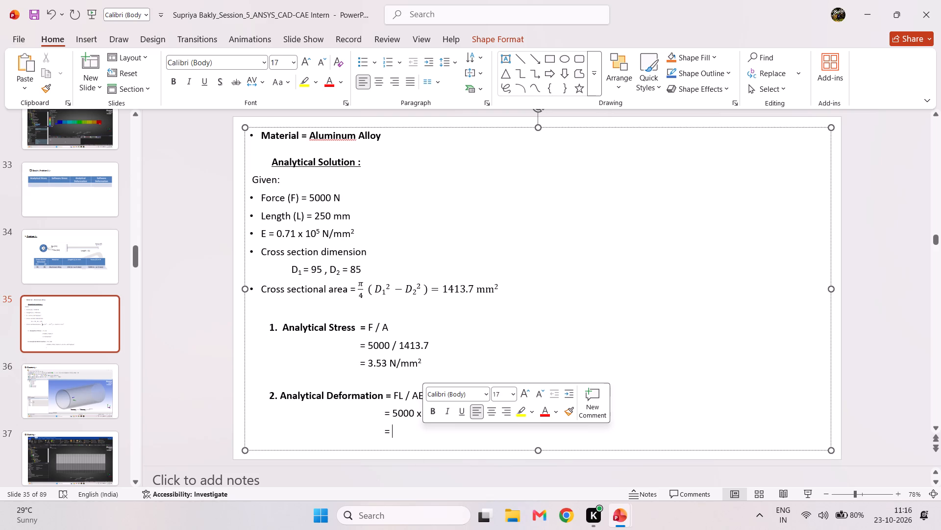
{"action": "key", "text": "0"}
{"action": "type", "text": ".01"}
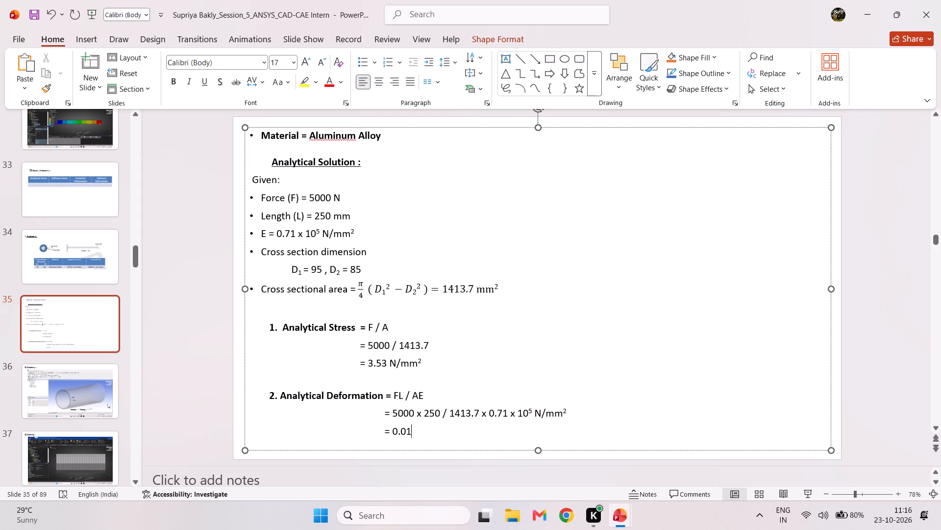
{"action": "type", "text": "24"}
{"action": "key", "text": "space"}
{"action": "type", "text": "mm"}
Save the presentation.
{"action": "left_click", "coordinate": [37, 18]}
On slide 39, enter 3.5395 in non-bold text after Software Stress Result =.
{"action": "scroll", "coordinate": [79, 337], "scroll_direction": "up", "scroll_amount": 2}
{"action": "scroll", "coordinate": [80, 336], "scroll_direction": "down", "scroll_amount": 5}
{"action": "scroll", "coordinate": [81, 335], "scroll_direction": "up", "scroll_amount": 2}
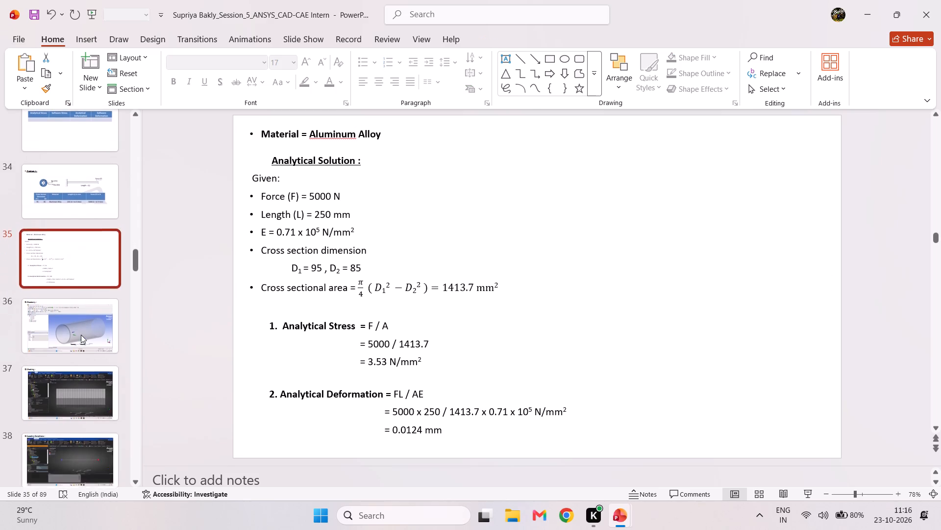
{"action": "scroll", "coordinate": [81, 335], "scroll_direction": "up", "scroll_amount": 3}
{"action": "scroll", "coordinate": [81, 340], "scroll_direction": "down", "scroll_amount": 1}
{"action": "scroll", "coordinate": [82, 340], "scroll_direction": "up", "scroll_amount": 2}
{"action": "scroll", "coordinate": [82, 341], "scroll_direction": "down", "scroll_amount": 9}
{"action": "left_click", "coordinate": [82, 389]}
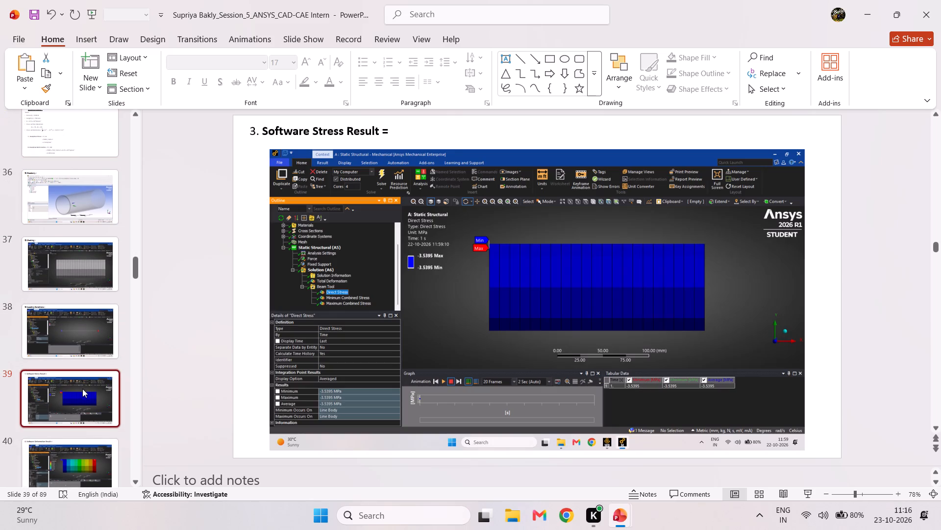
{"action": "left_click", "coordinate": [387, 134]}
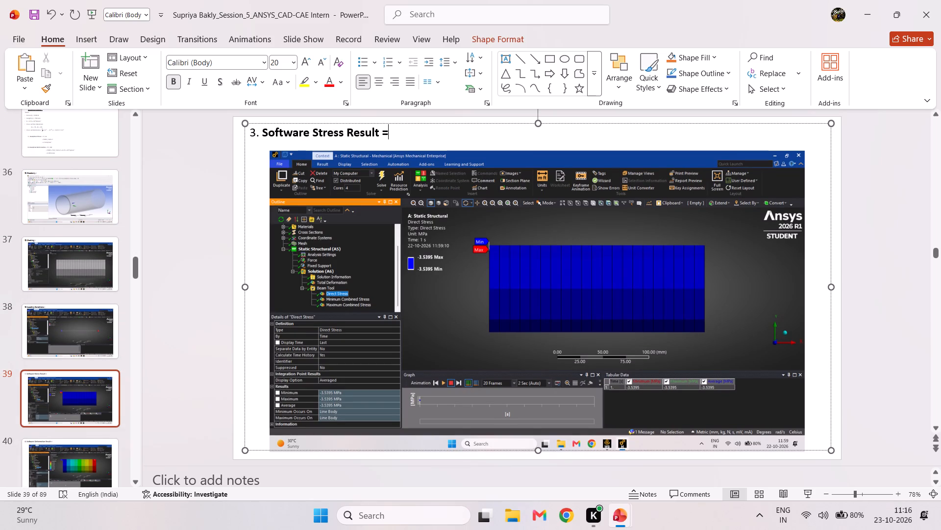
{"action": "key", "text": "space"}
{"action": "left_click", "coordinate": [176, 79]}
{"action": "key", "text": "3"}
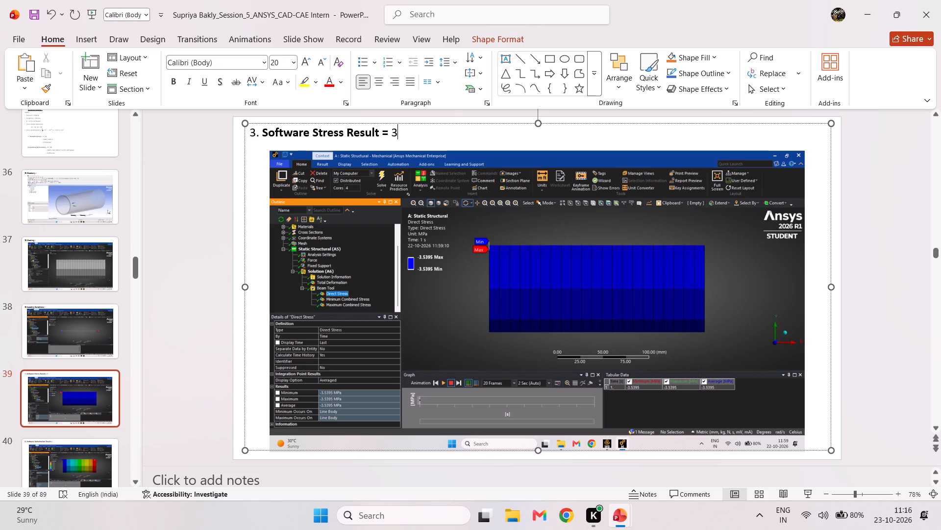
{"action": "key", "text": "period"}
{"action": "key", "text": "5"}
{"action": "key", "text": "3"}
{"action": "key", "text": "9"}
{"action": "key", "text": "5"}
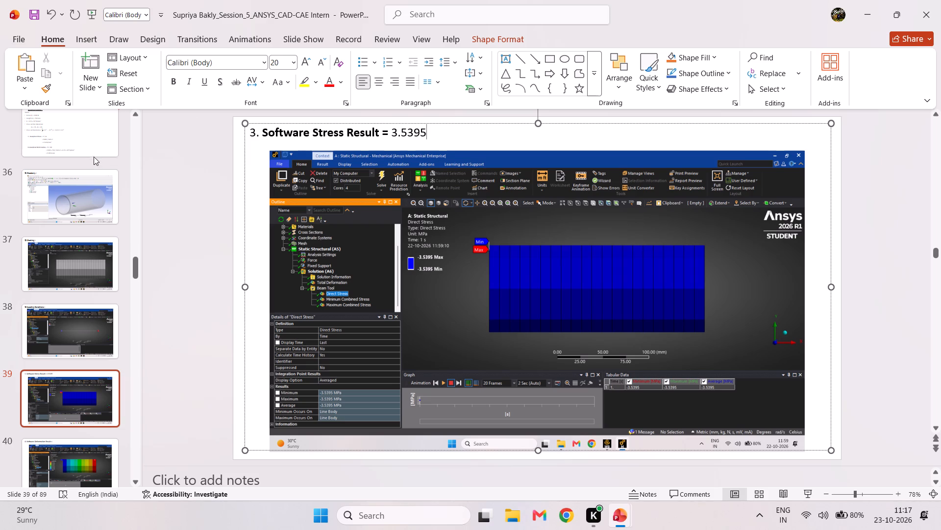
Add a space after 3.5395 on slide 39 and pin the N/mm2 entry in the clipboard history.
{"action": "left_click", "coordinate": [92, 140]}
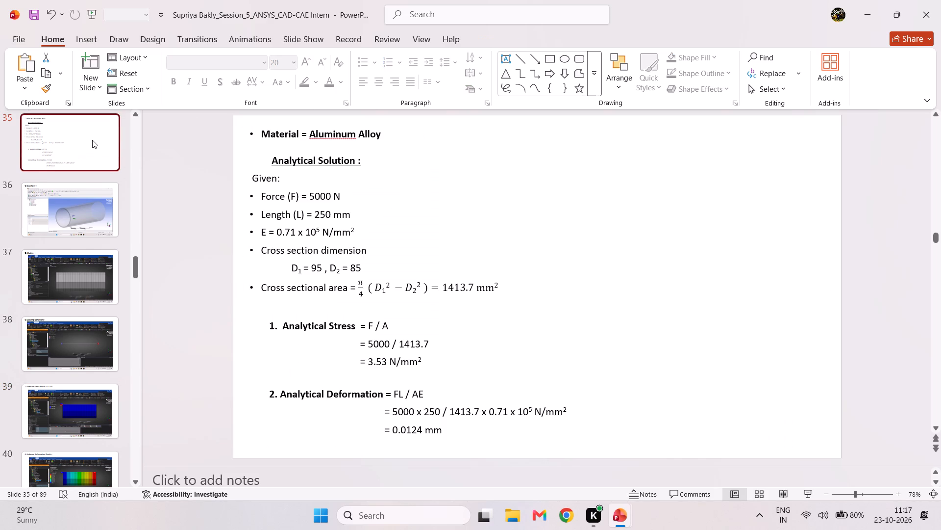
{"action": "left_click", "coordinate": [85, 411]}
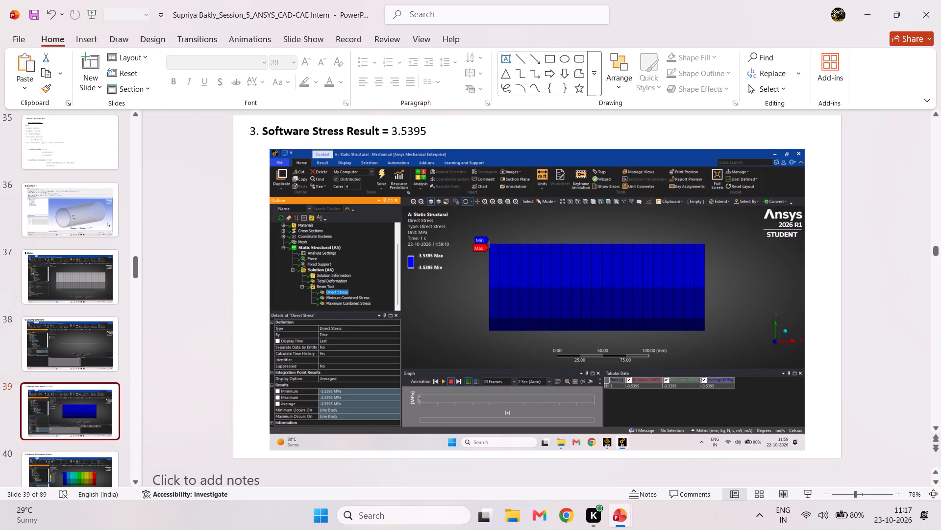
{"action": "left_click", "coordinate": [425, 132]}
{"action": "key", "text": "space"}
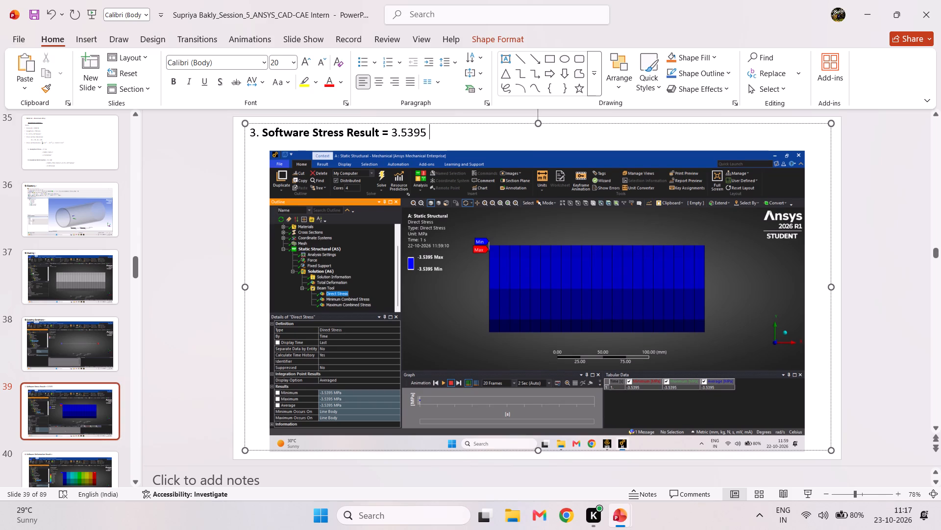
{"action": "key", "text": "super+v"}
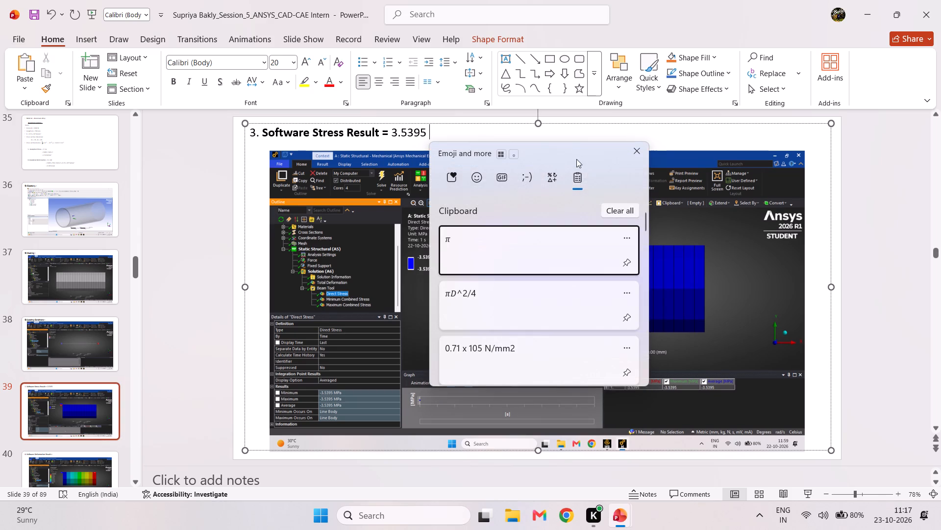
{"action": "scroll", "coordinate": [506, 275], "scroll_direction": "down", "scroll_amount": 6}
{"action": "scroll", "coordinate": [506, 276], "scroll_direction": "up", "scroll_amount": 2}
{"action": "scroll", "coordinate": [506, 276], "scroll_direction": "down", "scroll_amount": 3}
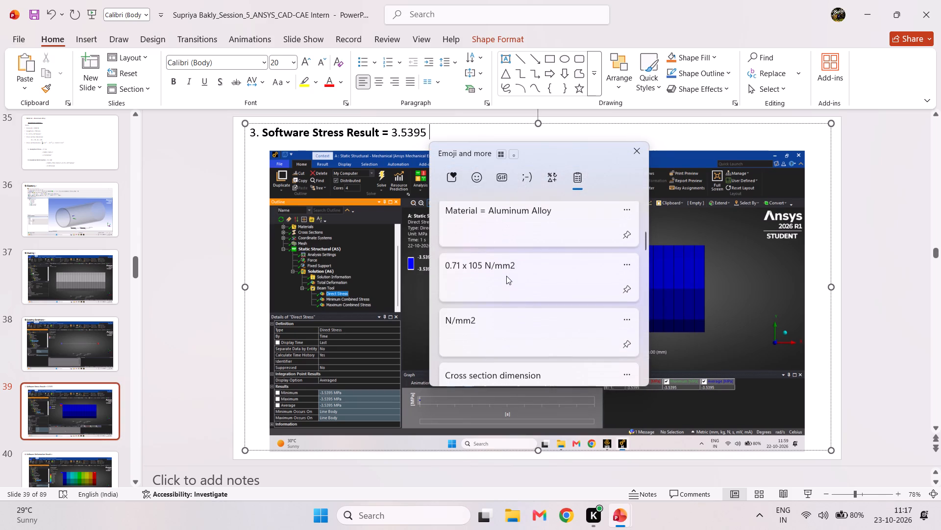
{"action": "left_click", "coordinate": [625, 344]}
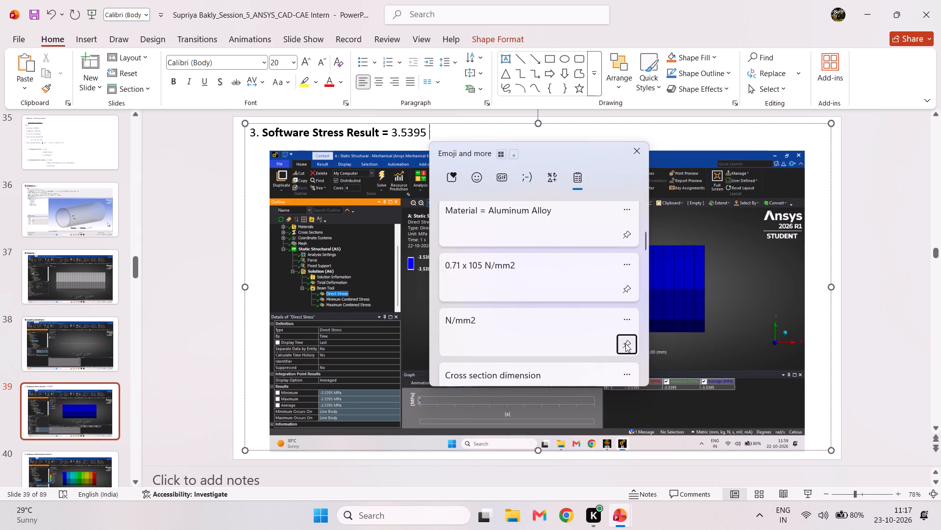
{"action": "scroll", "coordinate": [619, 284], "scroll_direction": "up", "scroll_amount": 7}
{"action": "scroll", "coordinate": [616, 305], "scroll_direction": "down", "scroll_amount": 1}
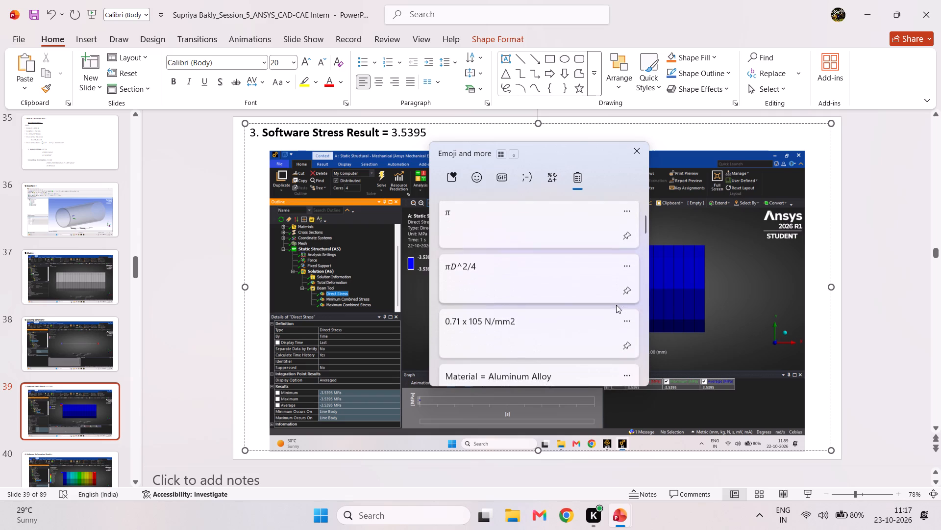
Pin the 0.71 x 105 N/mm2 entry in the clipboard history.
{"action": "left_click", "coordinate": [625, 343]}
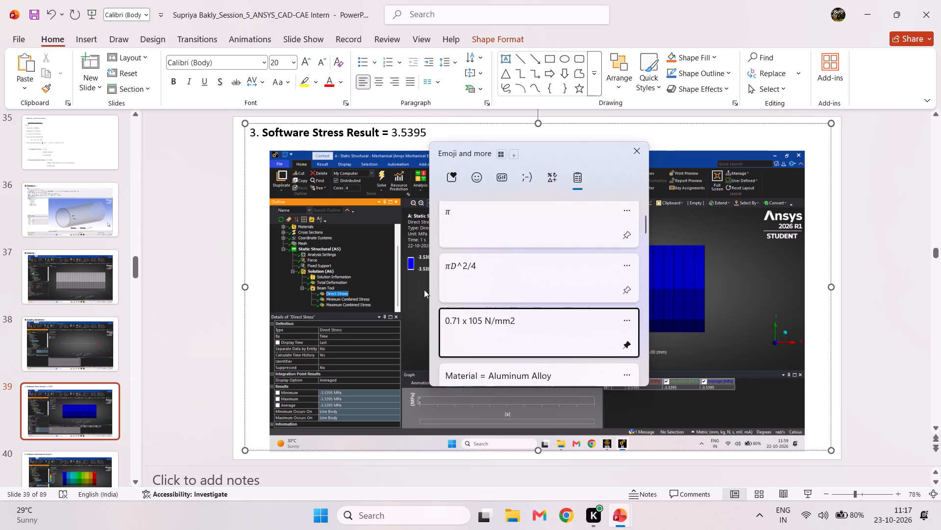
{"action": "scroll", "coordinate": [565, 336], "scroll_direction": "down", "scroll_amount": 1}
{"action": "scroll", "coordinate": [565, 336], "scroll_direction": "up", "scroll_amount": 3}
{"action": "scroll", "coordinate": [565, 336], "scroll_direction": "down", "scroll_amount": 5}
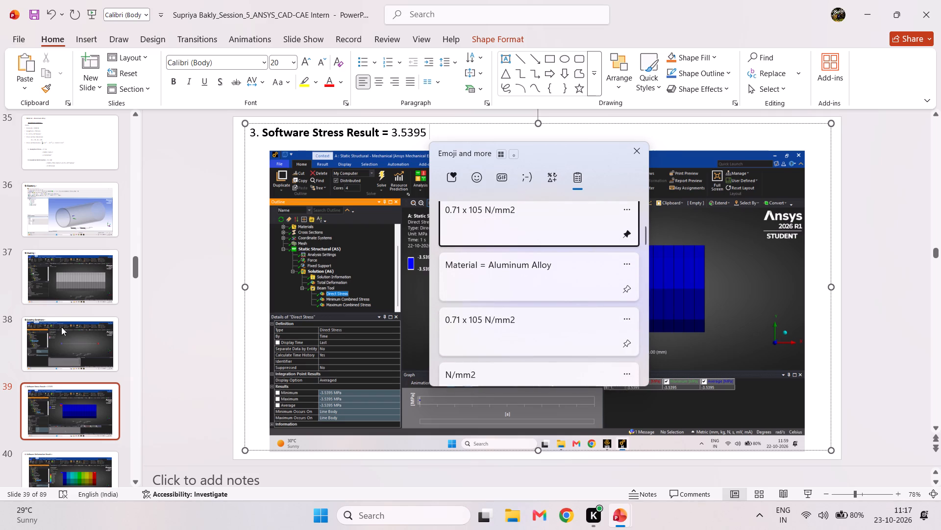
On slide 35, delete the N/mm² unit at the end of the substituted analytical deformation expression.
{"action": "left_click", "coordinate": [64, 140]}
{"action": "left_click", "coordinate": [65, 140]}
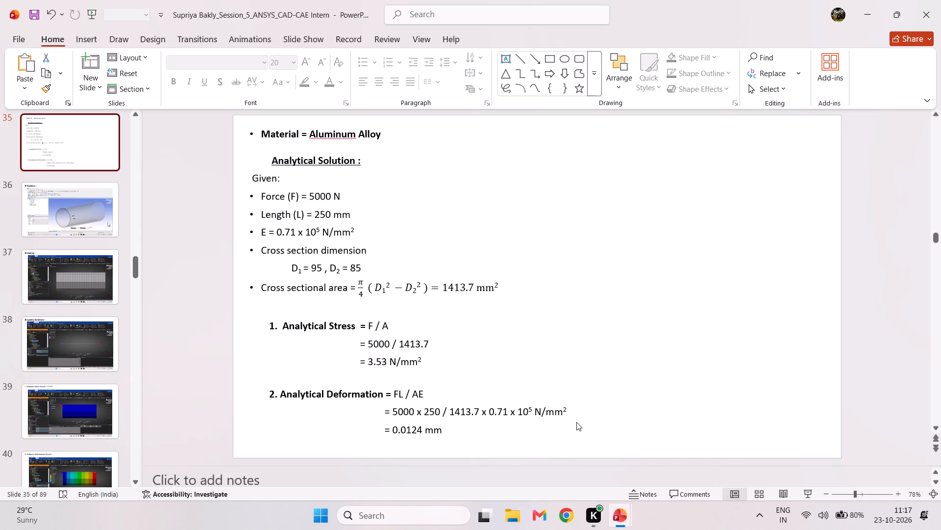
{"action": "left_click", "coordinate": [567, 412]}
{"action": "left_click", "coordinate": [566, 412]}
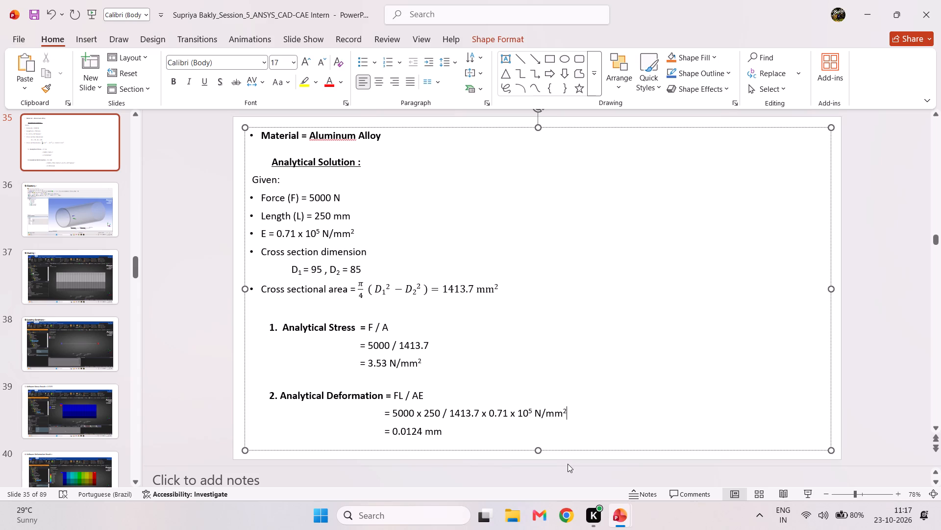
{"action": "key", "text": "BackSpace"}
{"action": "key", "text": "BackSpace"}
{"action": "key", "text": "BackSpace"}
{"action": "key", "text": "BackSpace"}
{"action": "key", "text": "BackSpace"}
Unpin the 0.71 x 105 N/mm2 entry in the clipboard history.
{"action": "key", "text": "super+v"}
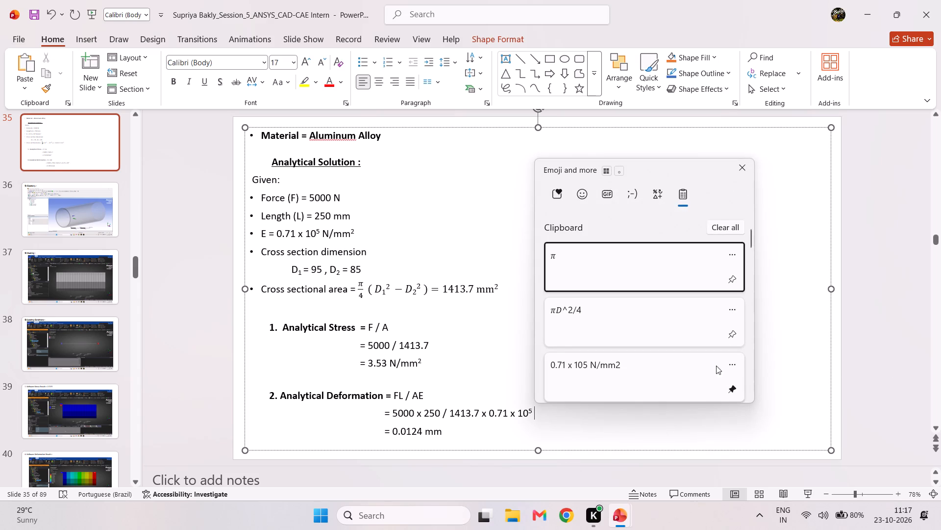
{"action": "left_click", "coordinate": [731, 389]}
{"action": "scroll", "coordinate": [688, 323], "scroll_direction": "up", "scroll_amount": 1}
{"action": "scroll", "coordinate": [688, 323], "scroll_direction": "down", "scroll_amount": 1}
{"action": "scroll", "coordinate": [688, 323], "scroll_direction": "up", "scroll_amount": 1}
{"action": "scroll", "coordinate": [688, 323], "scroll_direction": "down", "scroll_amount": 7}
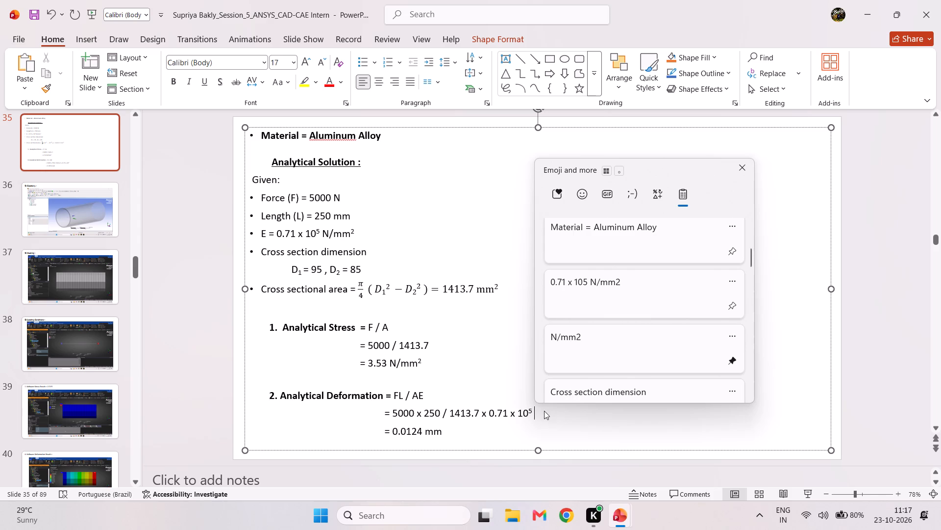
{"action": "left_click_drag", "start_coordinate": [544, 411], "coordinate": [531, 414]}
{"action": "left_click_drag", "start_coordinate": [532, 411], "coordinate": [498, 416]}
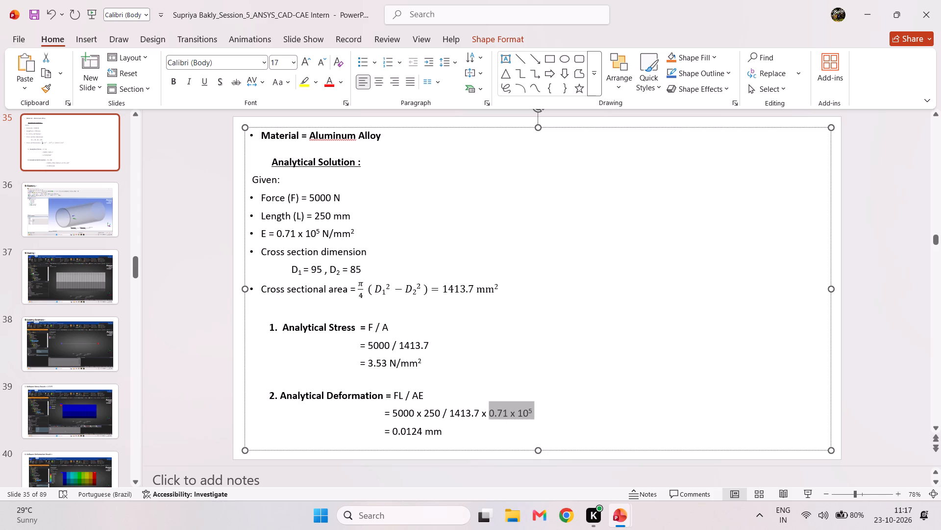
{"action": "left_click_drag", "start_coordinate": [498, 416], "coordinate": [496, 416]}
{"action": "key", "text": "super+c"}
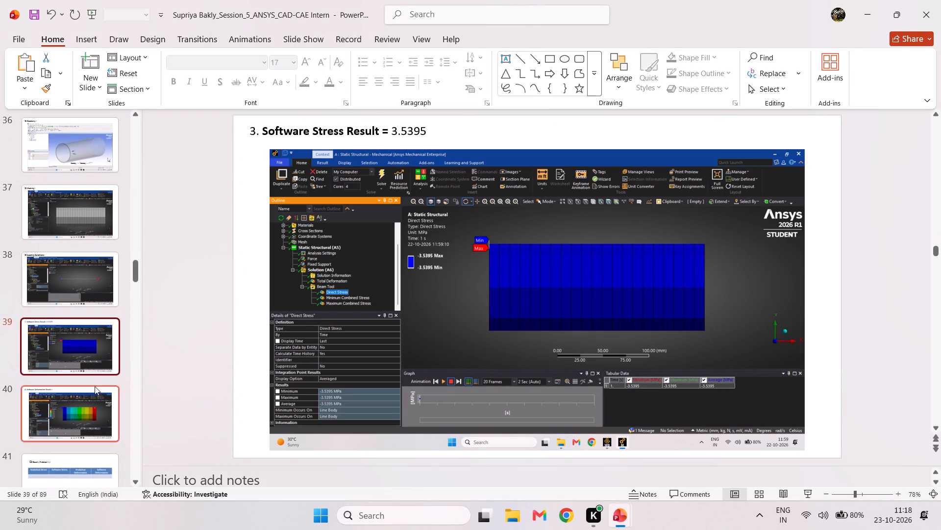
{"action": "left_click", "coordinate": [428, 128]}
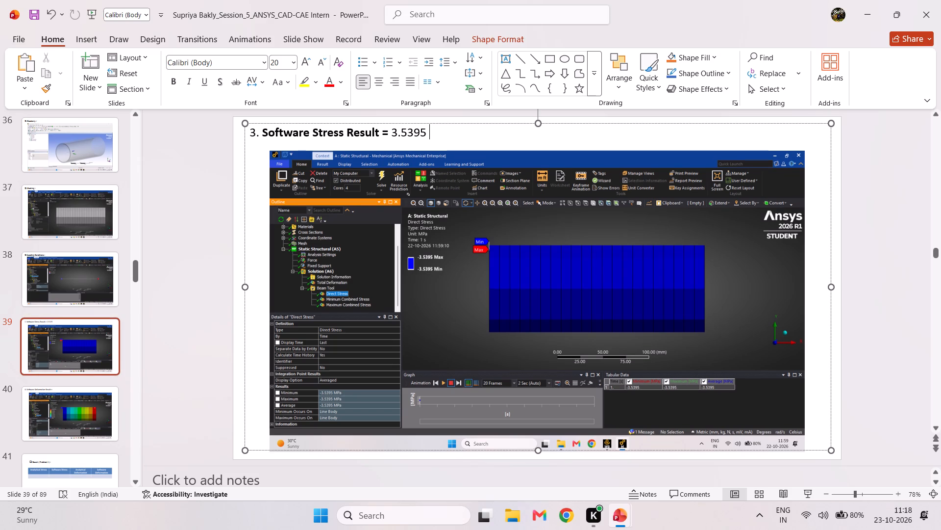
{"action": "key", "text": "super+v"}
{"action": "scroll", "coordinate": [525, 307], "scroll_direction": "down", "scroll_amount": 5}
{"action": "scroll", "coordinate": [525, 307], "scroll_direction": "up", "scroll_amount": 1}
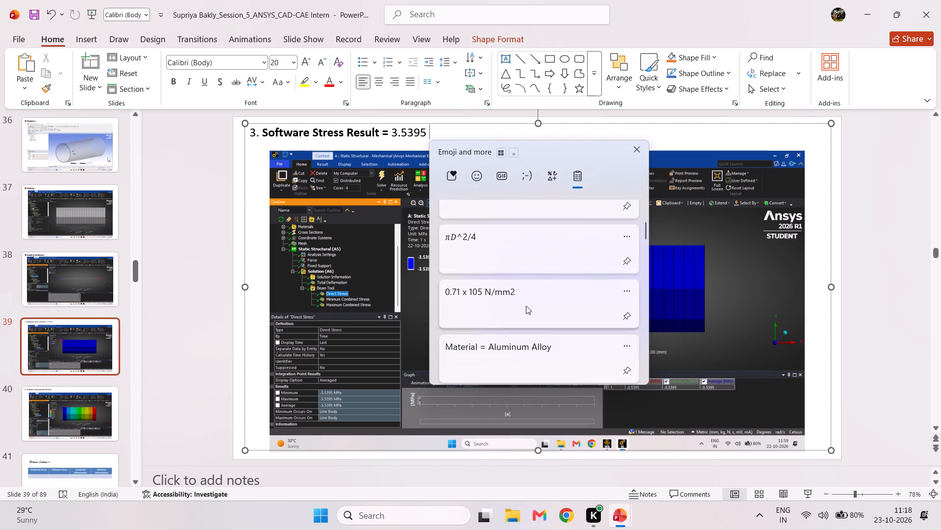
{"action": "scroll", "coordinate": [526, 304], "scroll_direction": "down", "scroll_amount": 3}
{"action": "scroll", "coordinate": [526, 304], "scroll_direction": "up", "scroll_amount": 2}
{"action": "scroll", "coordinate": [526, 304], "scroll_direction": "down", "scroll_amount": 2}
{"action": "scroll", "coordinate": [525, 301], "scroll_direction": "up", "scroll_amount": 2}
{"action": "scroll", "coordinate": [525, 300], "scroll_direction": "down", "scroll_amount": 7}
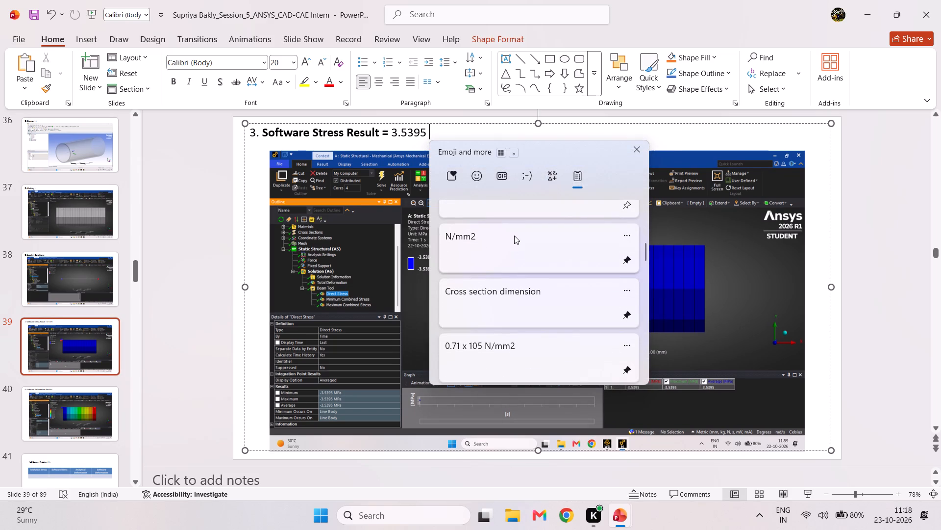
{"action": "left_click", "coordinate": [514, 235]}
{"action": "key", "text": "ctrl+v"}
Set the font size of the inserted N/mm² unit to 17.
{"action": "left_click_drag", "start_coordinate": [493, 130], "coordinate": [432, 135]}
{"action": "left_click", "coordinate": [513, 95]}
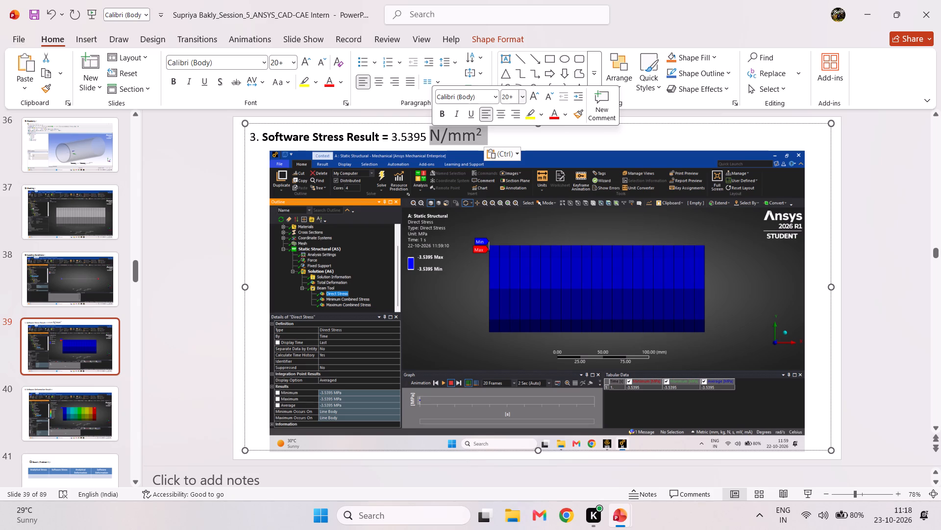
{"action": "type", "text": "17"}
{"action": "key", "text": "Return"}
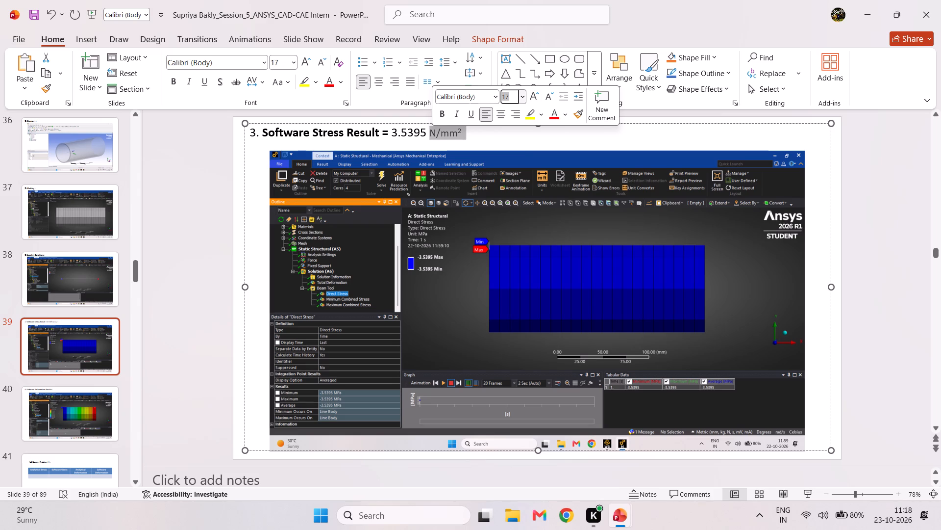
{"action": "left_click", "coordinate": [503, 146]}
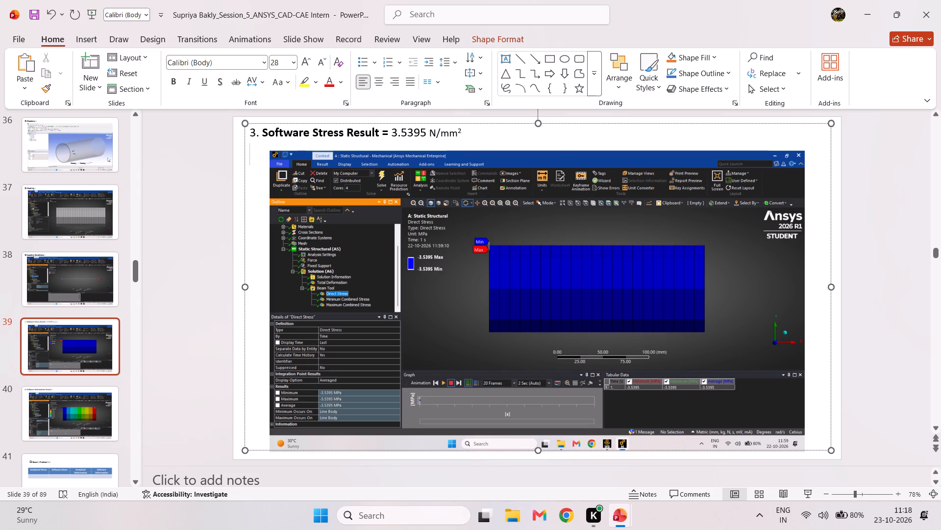
On slide 40, enter 0.012463 mm in non-bold text after Software Deformation Result =.
{"action": "left_click", "coordinate": [52, 403]}
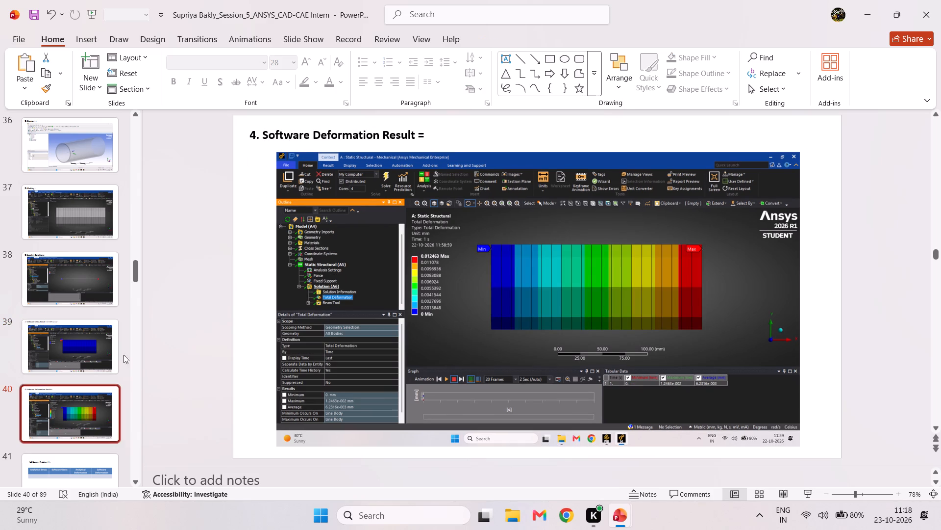
{"action": "left_click", "coordinate": [423, 134]}
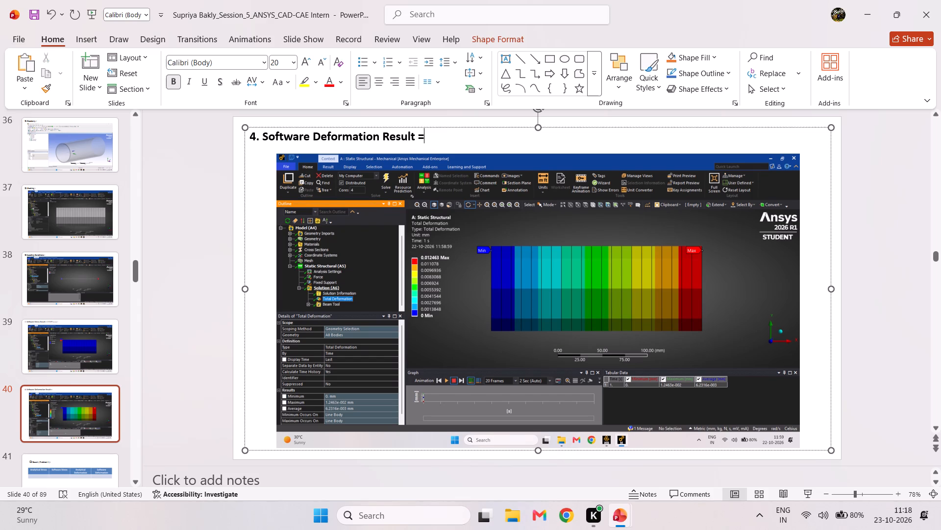
{"action": "key", "text": "space"}
{"action": "left_click", "coordinate": [174, 86]}
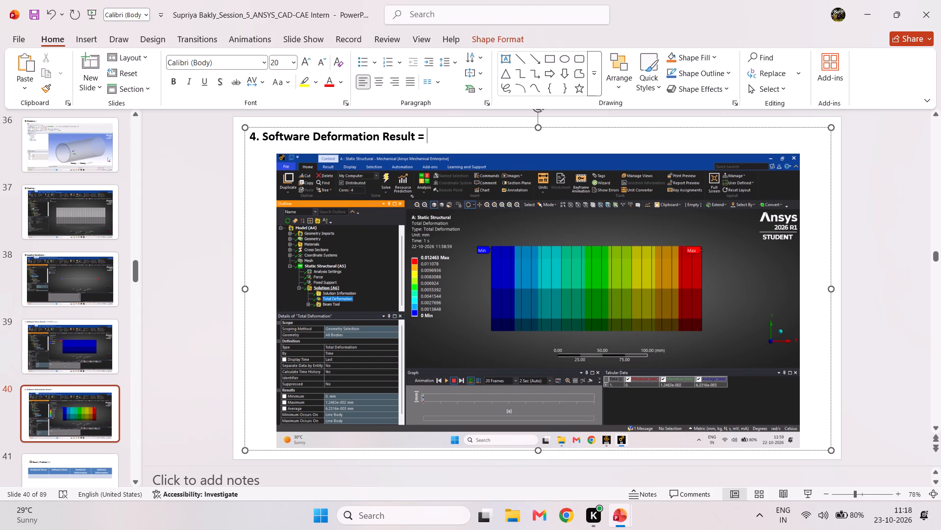
{"action": "type", "text": "0."}
{"action": "type", "text": "0124"}
{"action": "type", "text": "63"}
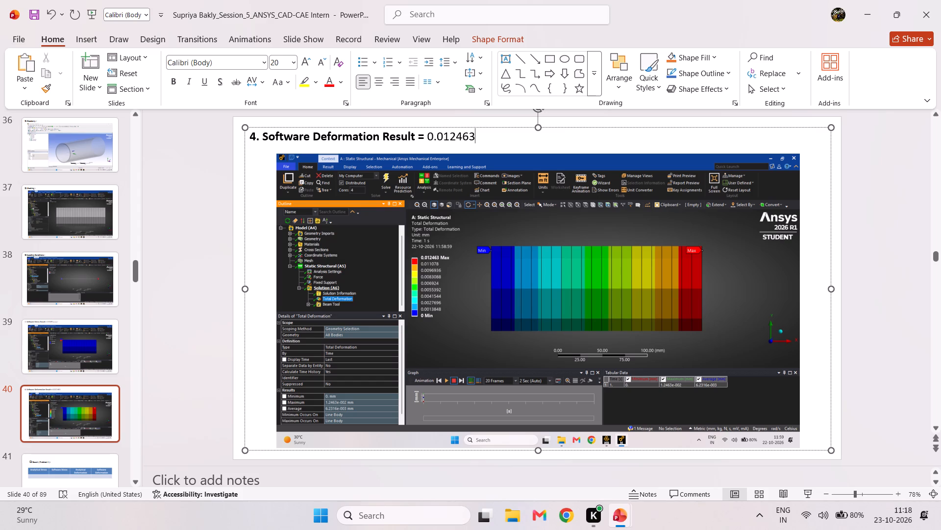
{"action": "key", "text": "space"}
{"action": "type", "text": "mm"}
Save the presentation.
{"action": "left_click", "coordinate": [37, 20]}
Open slide 43, the Structural Steel analytical solution slide of the following problem.
{"action": "scroll", "coordinate": [58, 285], "scroll_direction": "down", "scroll_amount": 7}
{"action": "left_click", "coordinate": [78, 323]}
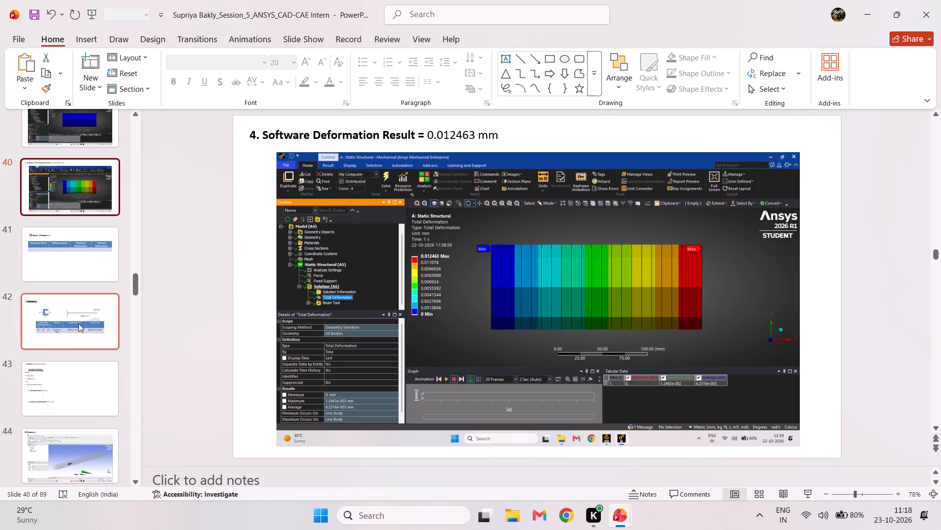
{"action": "scroll", "coordinate": [365, 265], "scroll_direction": "up", "scroll_amount": 2}
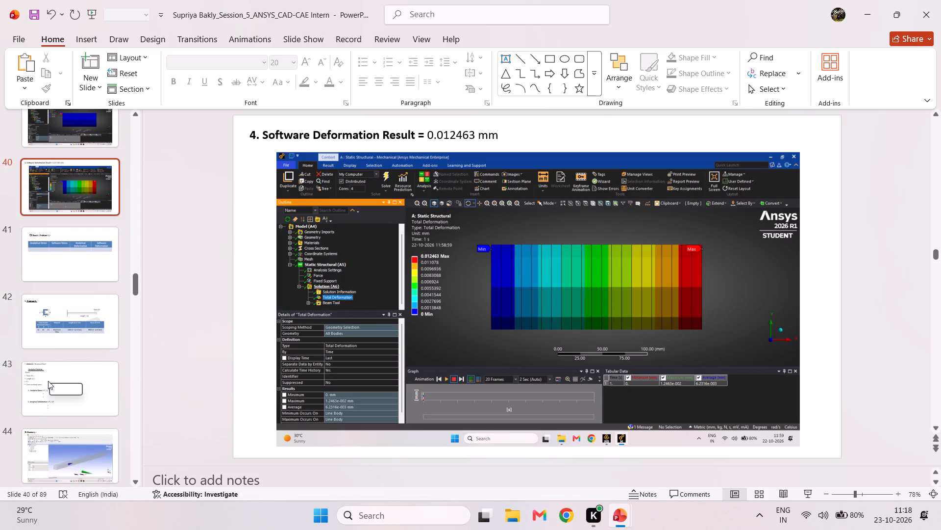
{"action": "left_click", "coordinate": [38, 355]}
{"action": "left_click", "coordinate": [38, 370]}
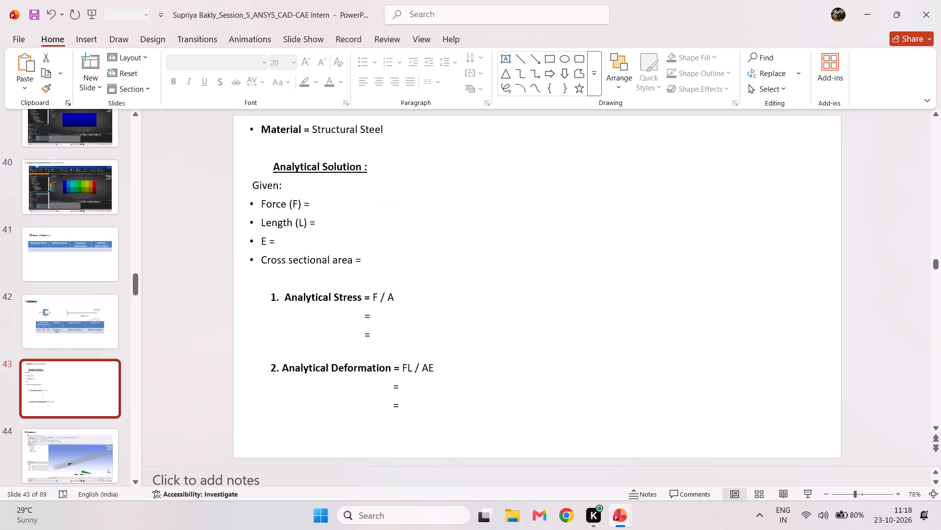
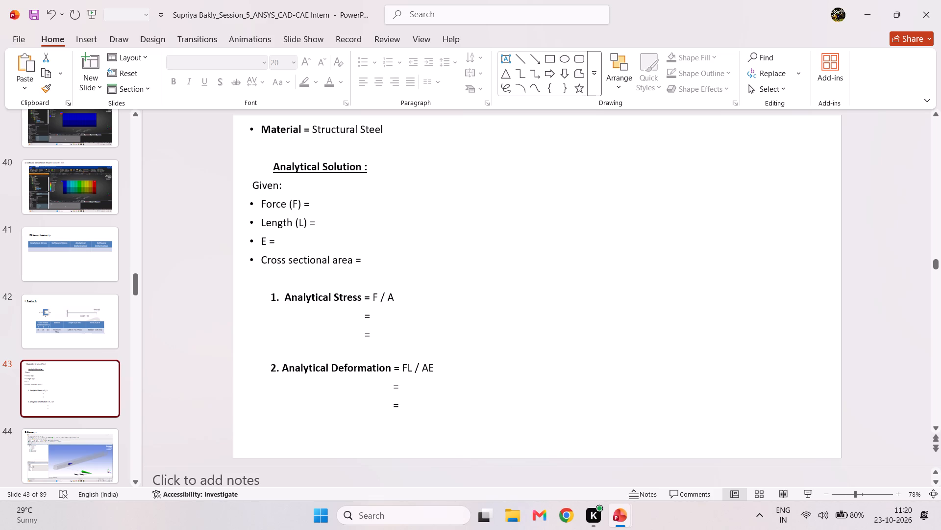
Replace the Structural Steel material line on slide 43 with the copied "Material = Aluminum Alloy" entry from the clipboard history, pinning that entry.
{"action": "left_click_drag", "start_coordinate": [386, 129], "coordinate": [254, 132]}
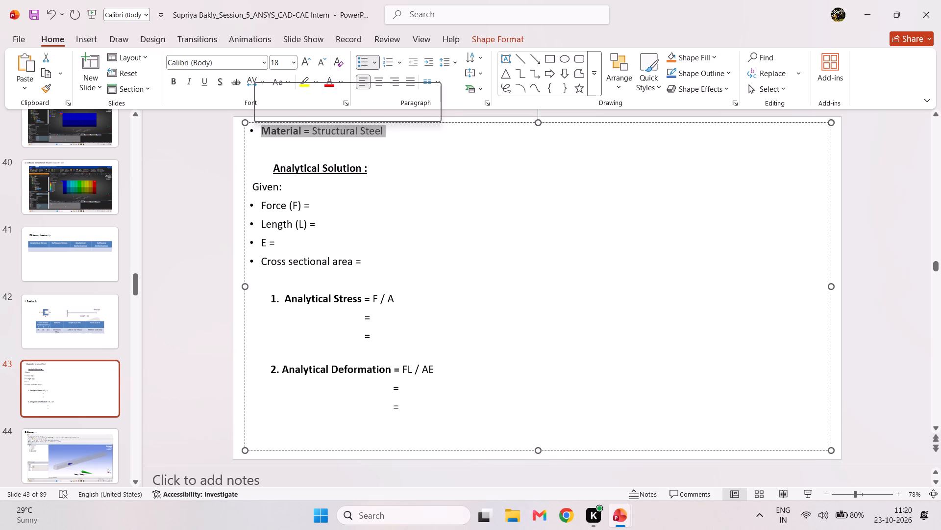
{"action": "key", "text": "super+v"}
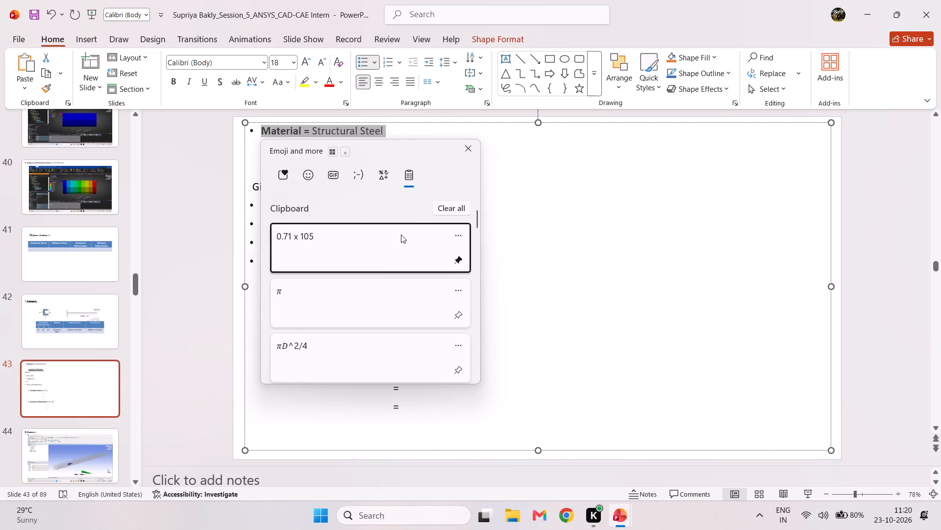
{"action": "scroll", "coordinate": [401, 235], "scroll_direction": "down", "scroll_amount": 3}
{"action": "scroll", "coordinate": [401, 235], "scroll_direction": "up", "scroll_amount": 4}
{"action": "scroll", "coordinate": [401, 235], "scroll_direction": "down", "scroll_amount": 7}
{"action": "left_click", "coordinate": [457, 287]}
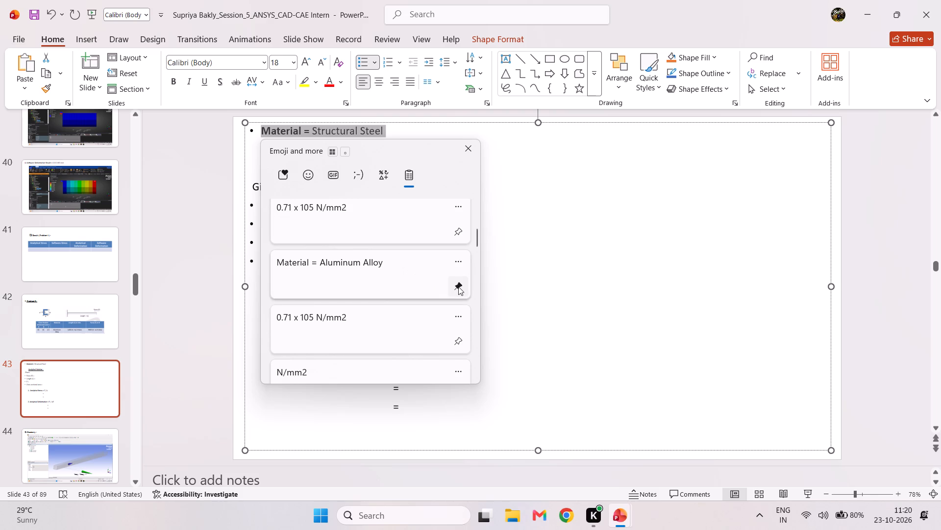
{"action": "left_click", "coordinate": [395, 268]}
{"action": "key", "text": "ctrl+v"}
Set the font size of the pasted "Material = Aluminum Alloy" line to 17.
{"action": "left_click_drag", "start_coordinate": [468, 132], "coordinate": [468, 132]}
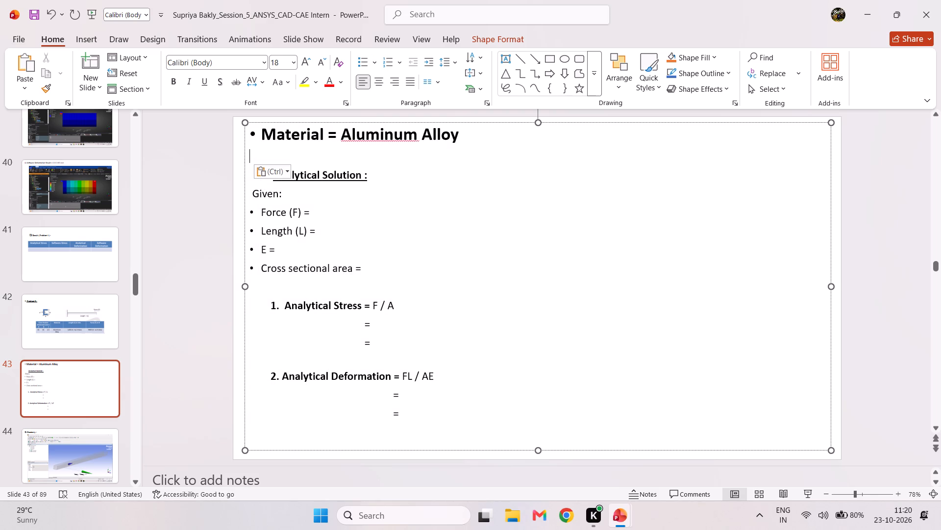
{"action": "left_click_drag", "start_coordinate": [468, 132], "coordinate": [271, 132]}
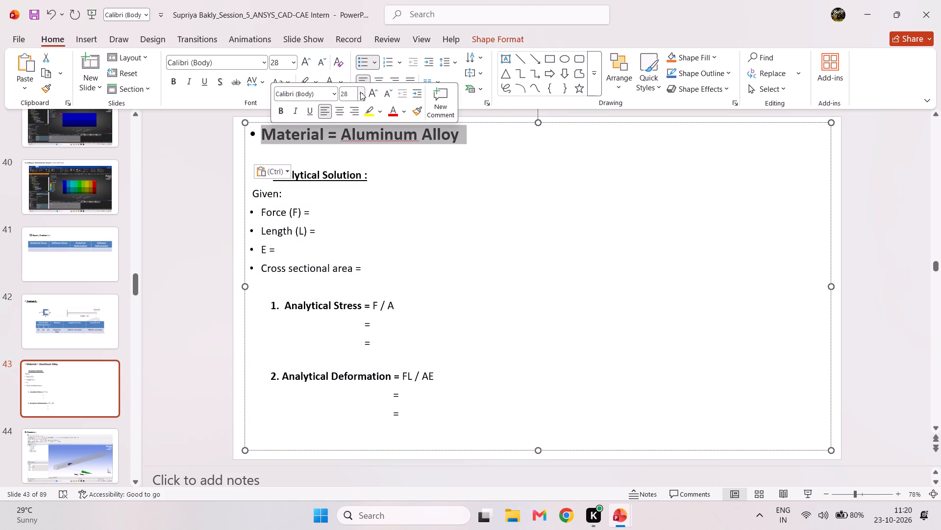
{"action": "left_click", "coordinate": [350, 92]}
{"action": "key", "text": "1"}
{"action": "key", "text": "7"}
{"action": "key", "text": "Return"}
Shrink the blank line between the material line and the Analytical Solution heading to font size 5.
{"action": "left_click", "coordinate": [326, 150]}
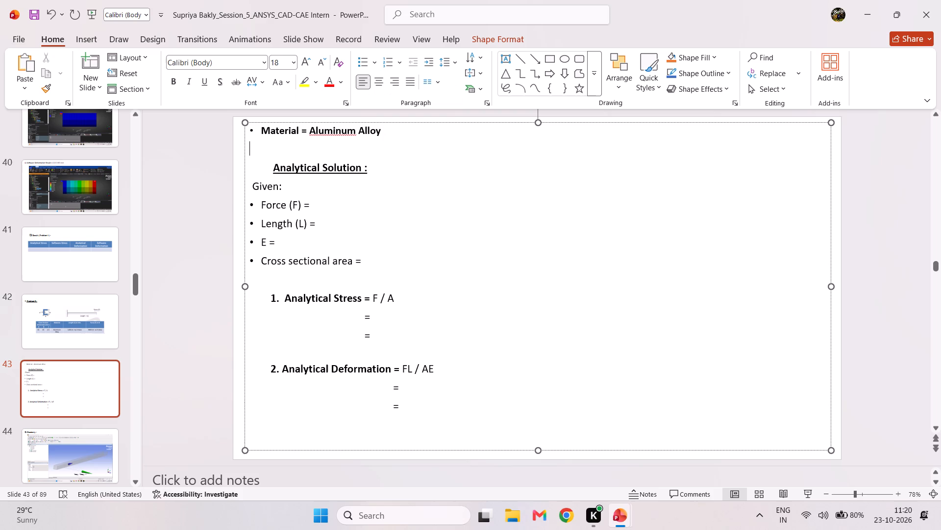
{"action": "triple_click", "coordinate": [320, 63]}
{"action": "triple_click", "coordinate": [320, 63]}
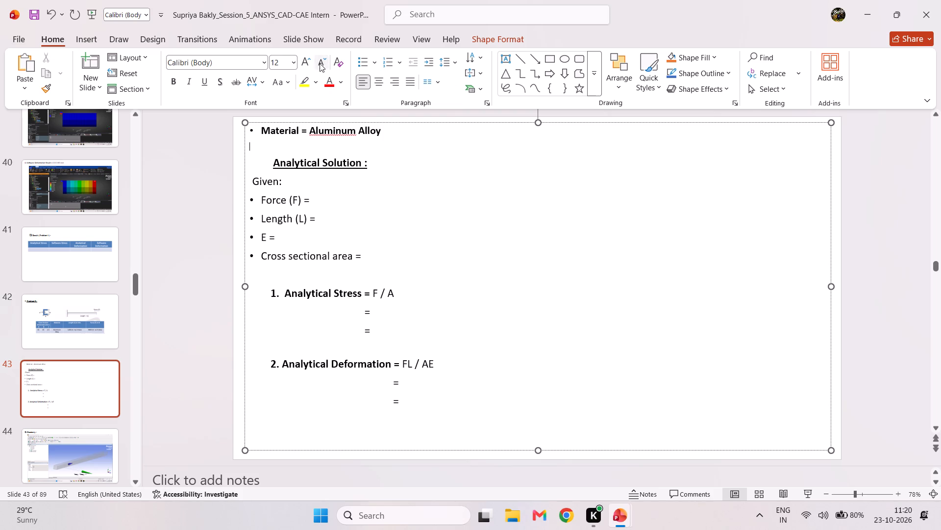
{"action": "triple_click", "coordinate": [320, 63]}
{"action": "left_click", "coordinate": [320, 63]}
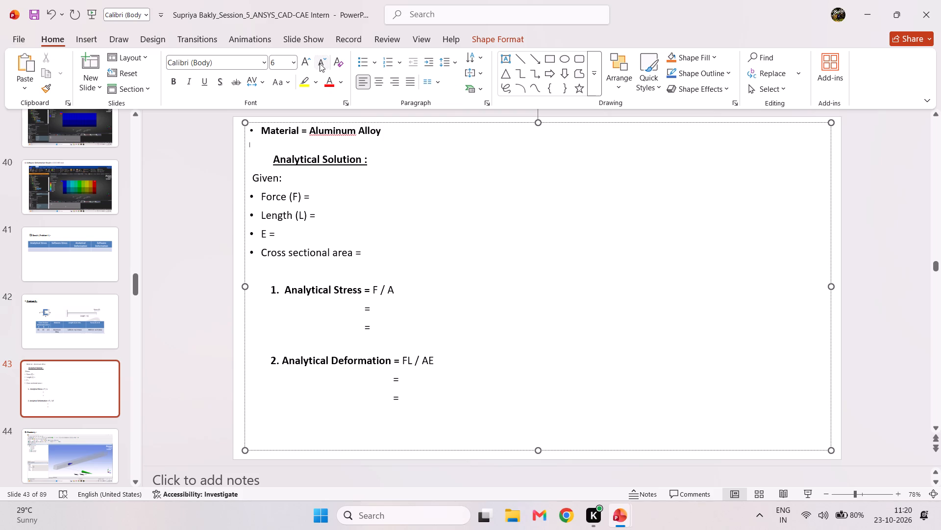
{"action": "left_click", "coordinate": [320, 63]}
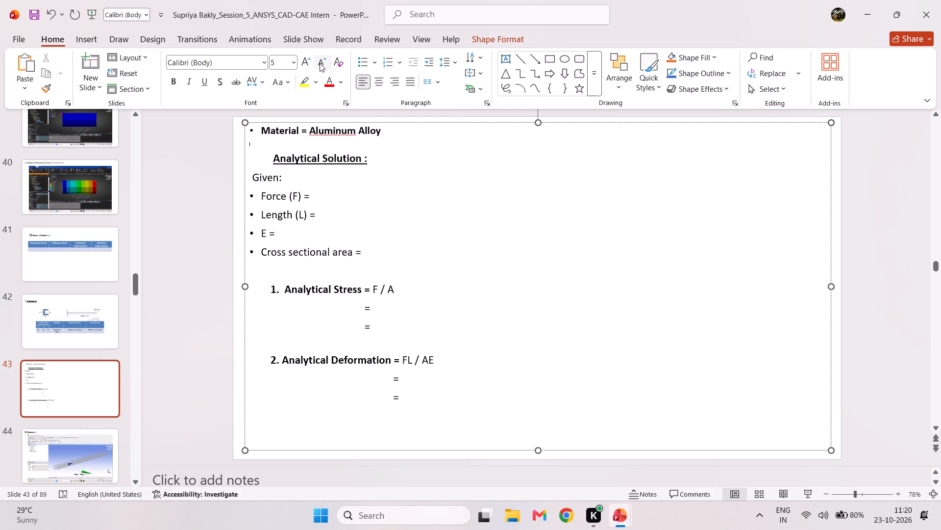
Start filling in the force value after "Force (F) =" in the Given list.
{"action": "left_click", "coordinate": [335, 200]}
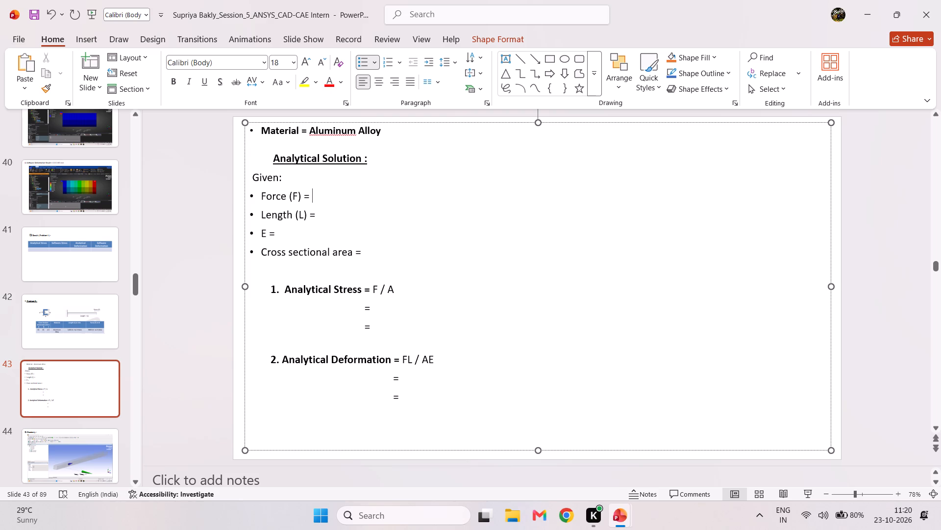
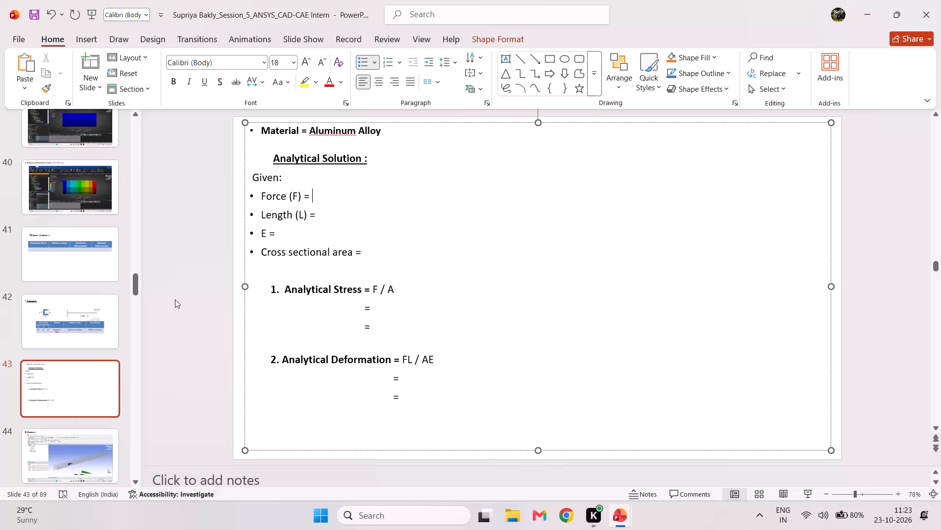
Check Problem 5's force on slide 42 and enter 9000 N after "Force (F) =" in slide 43's Given list.
{"action": "left_click", "coordinate": [95, 319]}
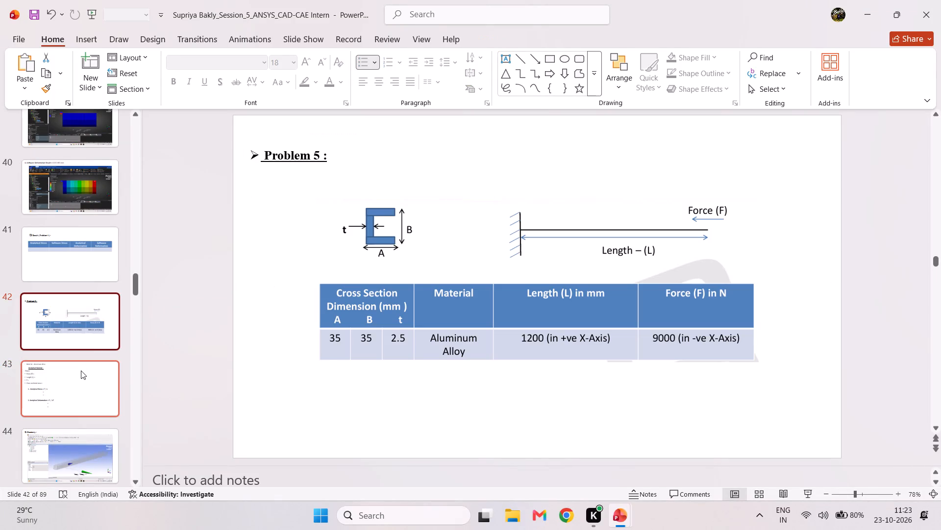
{"action": "left_click", "coordinate": [81, 371]}
{"action": "left_click", "coordinate": [341, 193]}
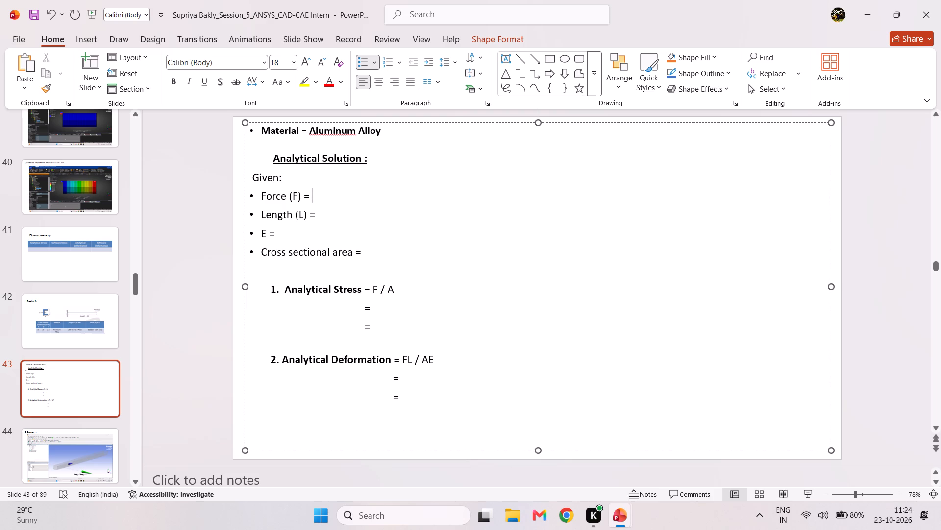
{"action": "key", "text": "9"}
{"action": "type", "text": "000"}
{"action": "key", "text": "space"}
{"action": "key", "text": "shift+n"}
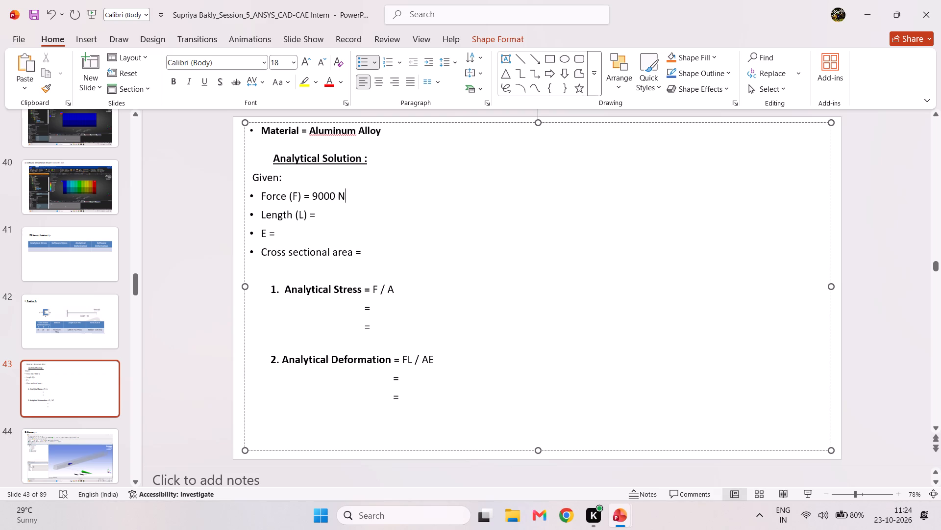
Start filling in the length value after "Length (L) =" in slide 43's Given list.
{"action": "left_click", "coordinate": [355, 212]}
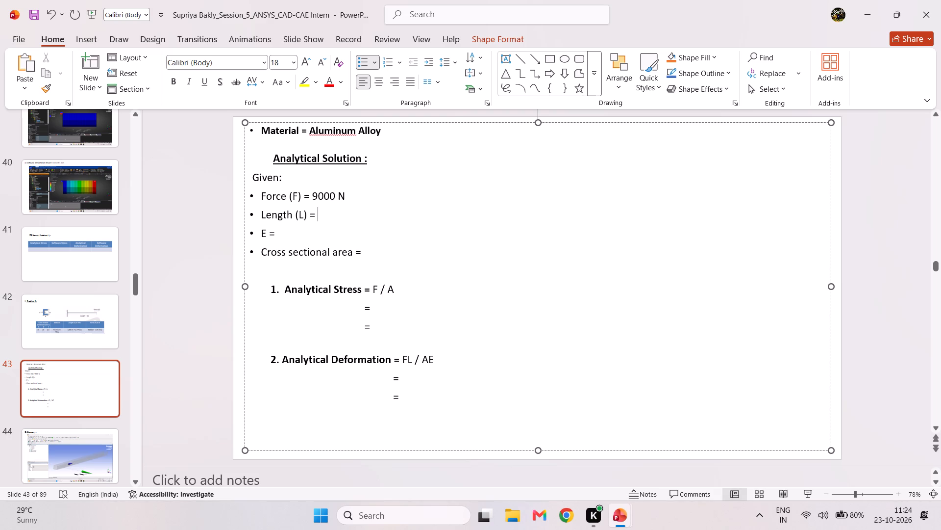
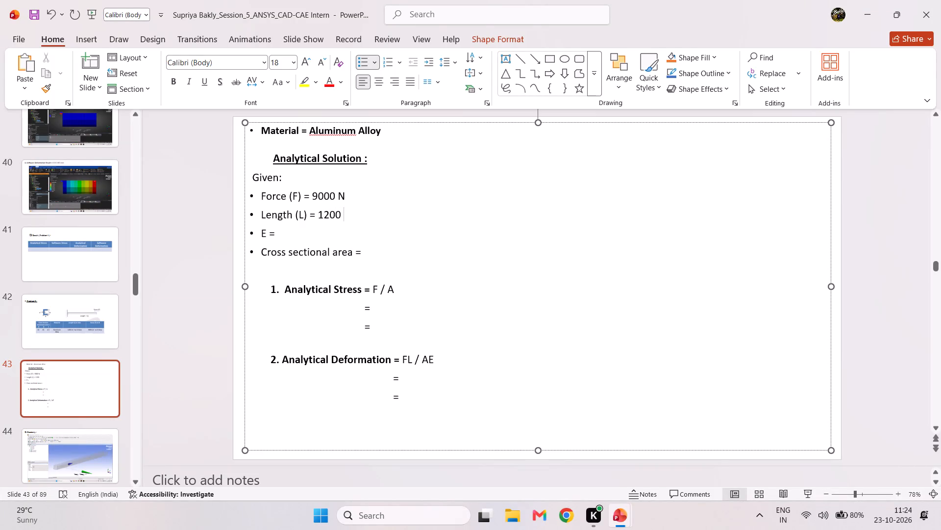
Add the unit mm after 1200 in the Length (L) line of slide 43's Given list.
{"action": "type", "text": "mm"}
Fill in the E line with the previously copied value 0.71 x 10⁵ N/mm² and set its font size to 17.
{"action": "left_click", "coordinate": [313, 233]}
{"action": "key", "text": "super+v"}
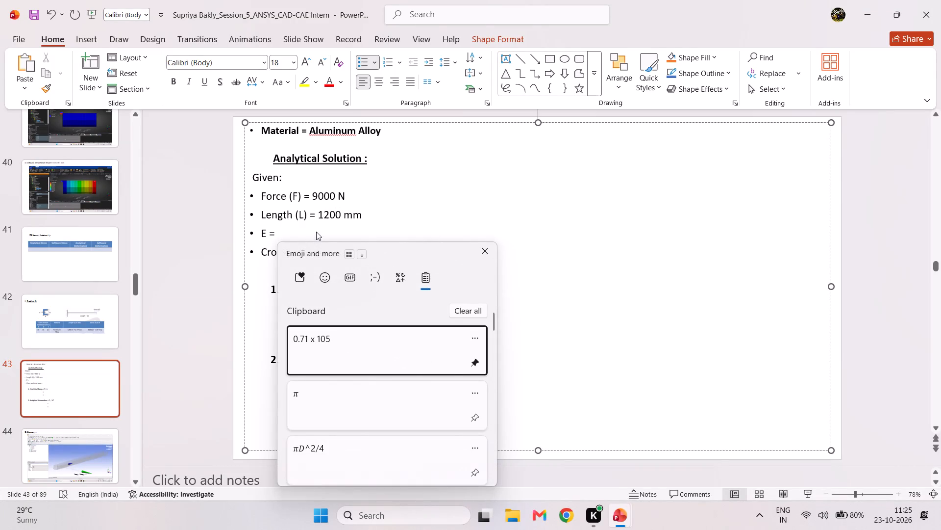
{"action": "scroll", "coordinate": [361, 352], "scroll_direction": "down", "scroll_amount": 5}
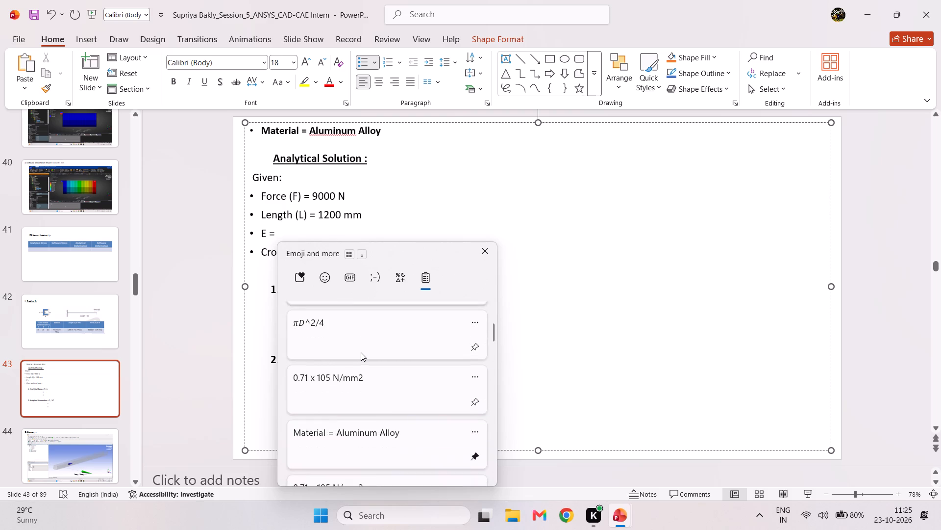
{"action": "left_click", "coordinate": [367, 374]}
{"action": "key", "text": "ctrl+v"}
{"action": "left_click_drag", "start_coordinate": [409, 238], "coordinate": [322, 240]}
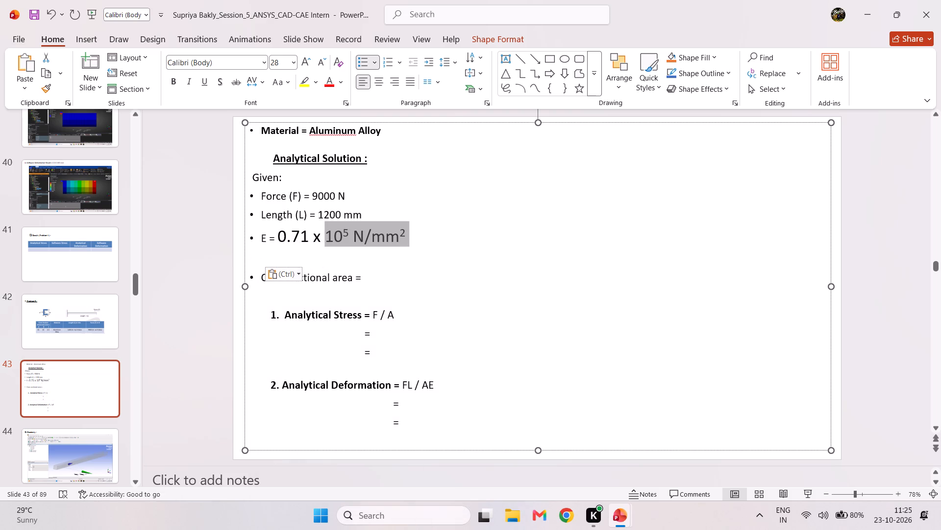
{"action": "left_click_drag", "start_coordinate": [322, 240], "coordinate": [290, 241]}
{"action": "left_click", "coordinate": [364, 199]}
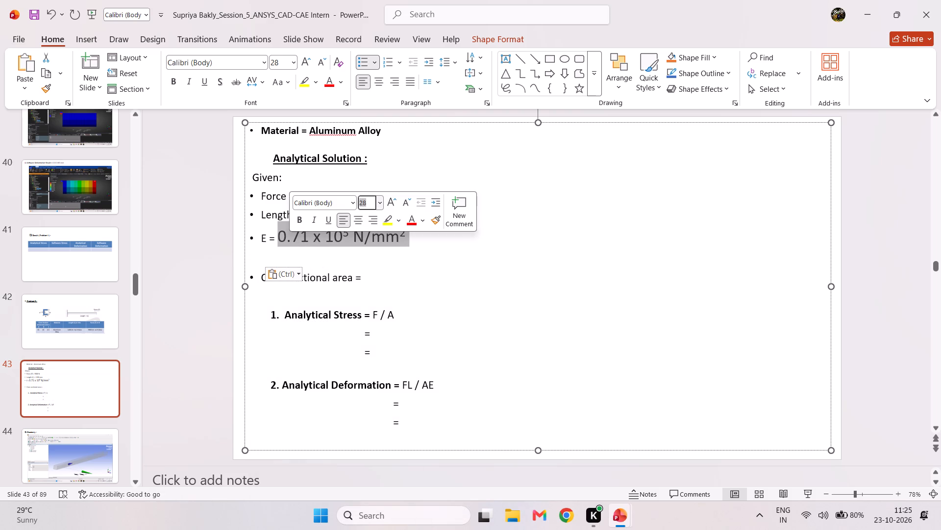
{"action": "type", "text": "17"}
{"action": "key", "text": "Return"}
Insert the previously copied "Cross section dimension" bullet below the E line and set its font size to 17.
{"action": "left_click", "coordinate": [336, 254]}
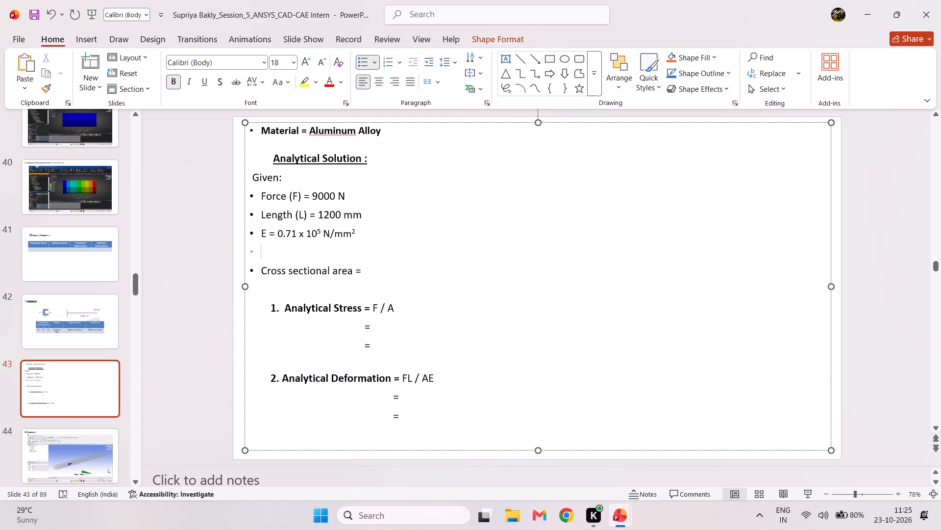
{"action": "key", "text": "super+v"}
{"action": "scroll", "coordinate": [371, 377], "scroll_direction": "down", "scroll_amount": 6}
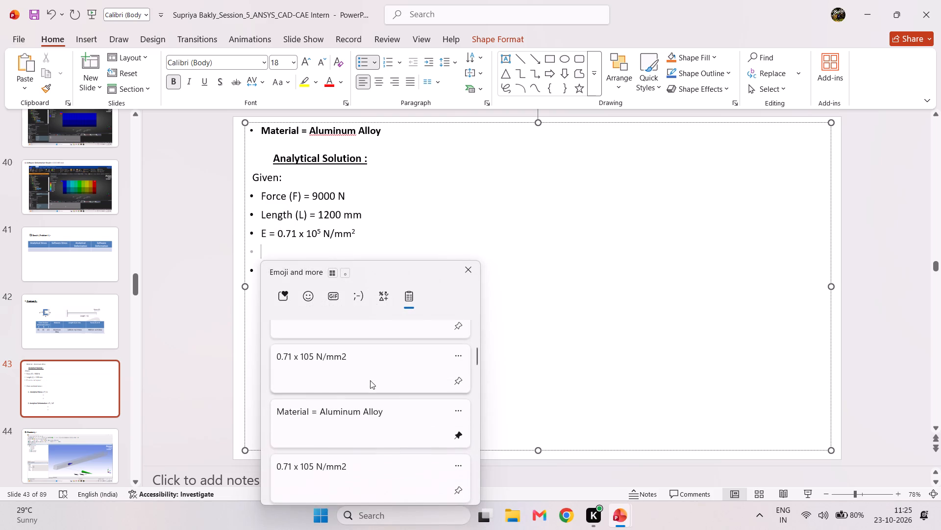
{"action": "scroll", "coordinate": [369, 381], "scroll_direction": "down", "scroll_amount": 8}
{"action": "left_click", "coordinate": [378, 364]}
{"action": "key", "text": "ctrl+v"}
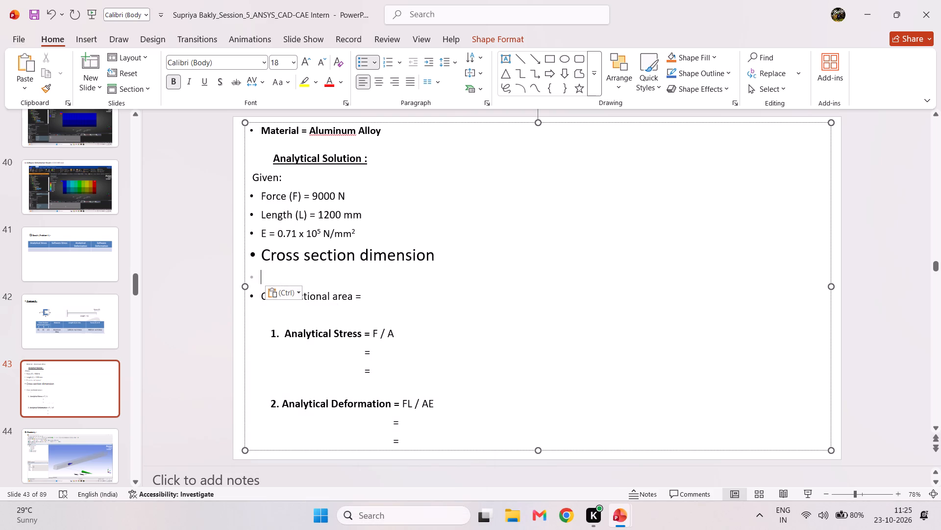
{"action": "left_click_drag", "start_coordinate": [439, 257], "coordinate": [286, 256]}
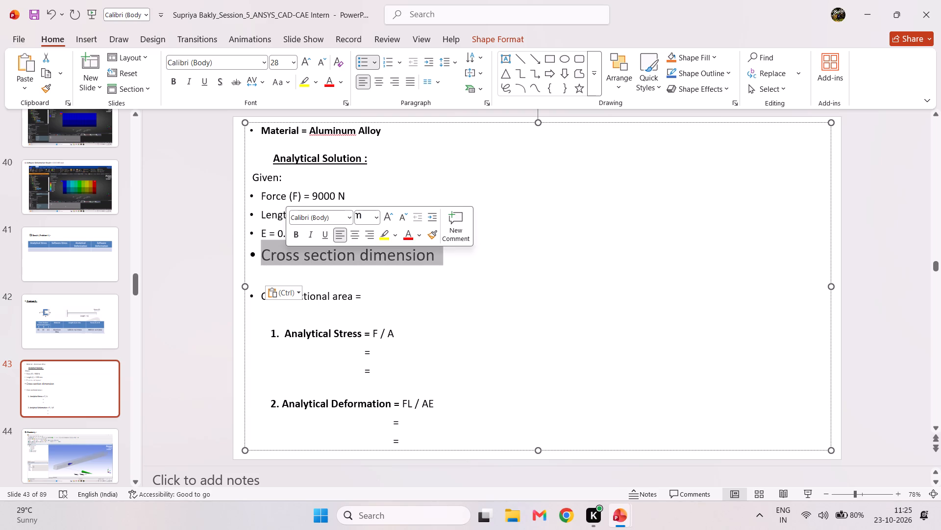
{"action": "left_click", "coordinate": [356, 218]}
{"action": "type", "text": "17"}
{"action": "key", "text": "Return"}
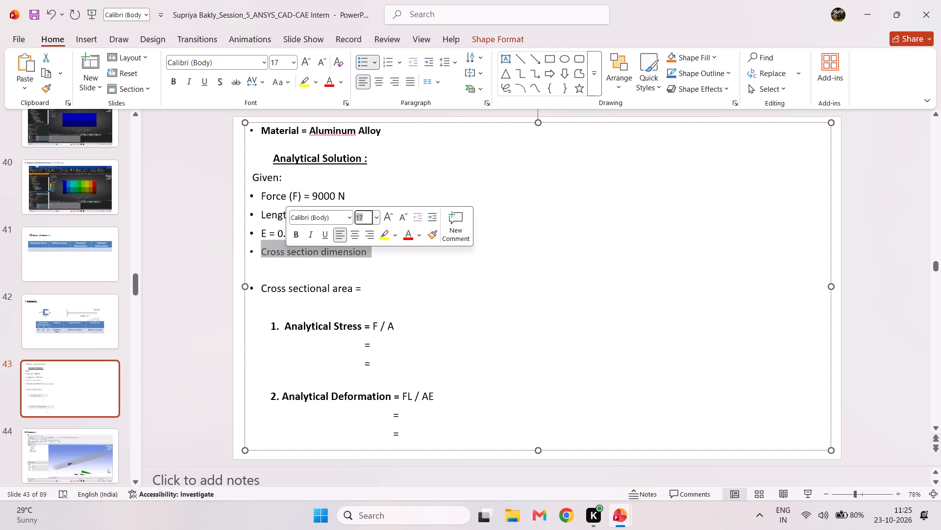
Turn the empty bullet below "Cross section dimension" into an indented unbulleted line starting with "A = 35mm,".
{"action": "left_click", "coordinate": [318, 272]}
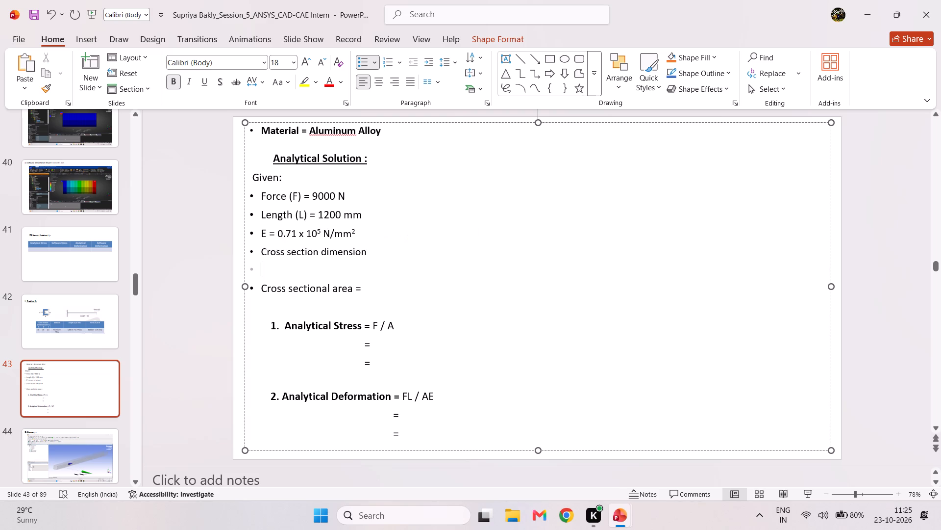
{"action": "key", "text": "BackSpace"}
{"action": "key", "text": "space"}
{"action": "key", "text": "space"}
{"action": "key", "text": "space"}
{"action": "key", "text": "space"}
{"action": "key", "text": "space"}
{"action": "key", "text": "space"}
{"action": "key", "text": "space"}
{"action": "key", "text": "space"}
{"action": "key", "text": "space"}
{"action": "key", "text": "space"}
{"action": "key", "text": "BackSpace"}
{"action": "type", "text": "A ="}
{"action": "key", "text": "space"}
{"action": "type", "text": "35"}
{"action": "type", "text": "mm"}
{"action": "type", "text": ","}
{"action": "key", "text": "space"}
Continue the cross section dimension line with "B = 35mm, t = 2.5mm".
{"action": "type", "text": "B"}
{"action": "key", "text": "space"}
{"action": "type", "text": "="}
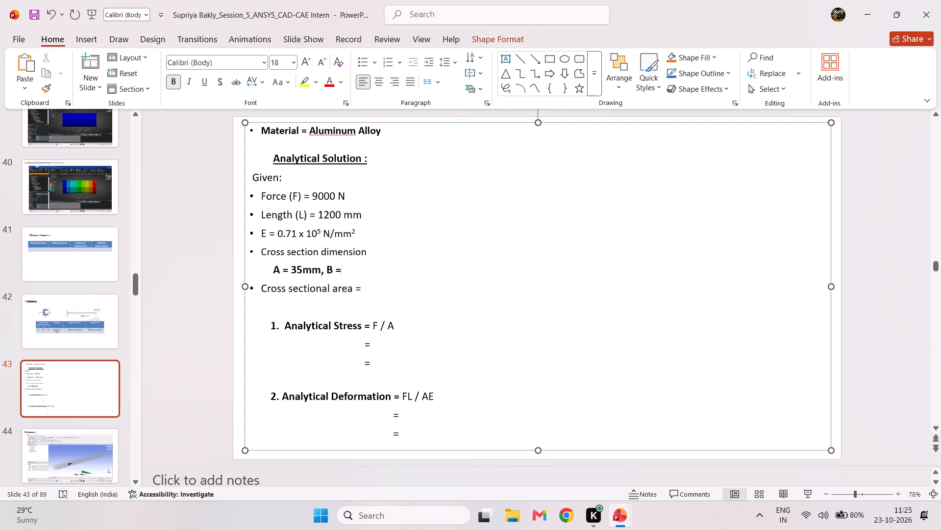
{"action": "key", "text": "space"}
{"action": "type", "text": "35mm"}
{"action": "key", "text": "space"}
{"action": "key", "text": "BackSpace"}
{"action": "type", "text": ","}
{"action": "key", "text": "space"}
{"action": "type", "text": "t"}
{"action": "key", "text": "space"}
{"action": "type", "text": "="}
{"action": "key", "text": "space"}
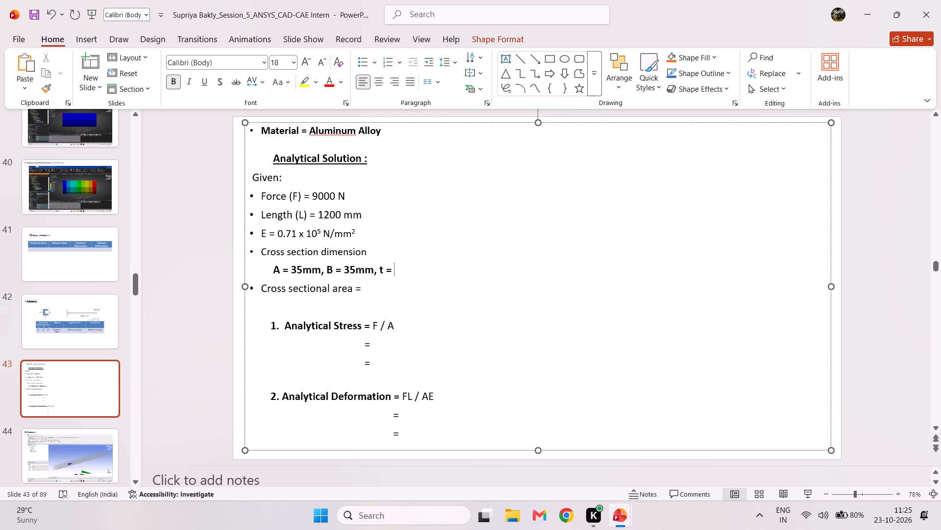
{"action": "type", "text": "2.5"}
{"action": "type", "text": "mm"}
Insert a space before each mm unit in the A, B and t dimension line.
{"action": "left_click", "coordinate": [409, 269]}
{"action": "key", "text": "space"}
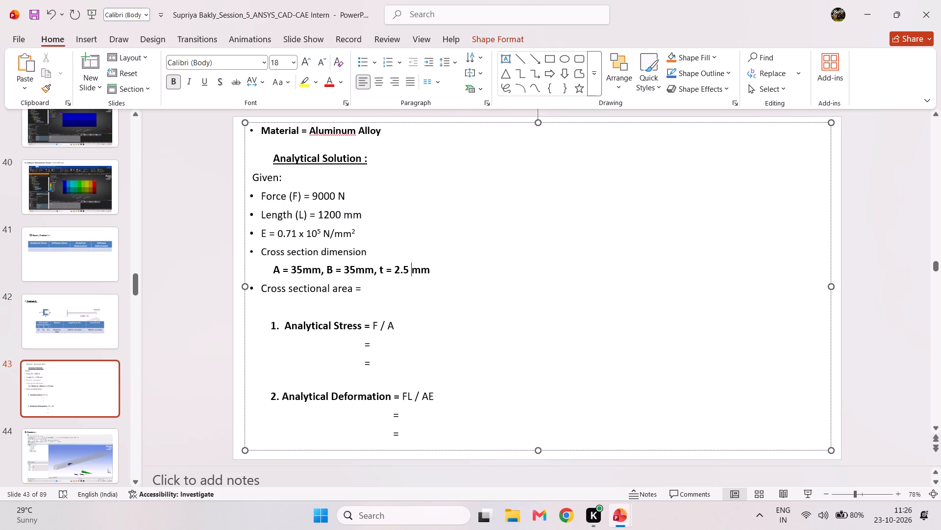
{"action": "left_click", "coordinate": [304, 272]}
{"action": "key", "text": "space"}
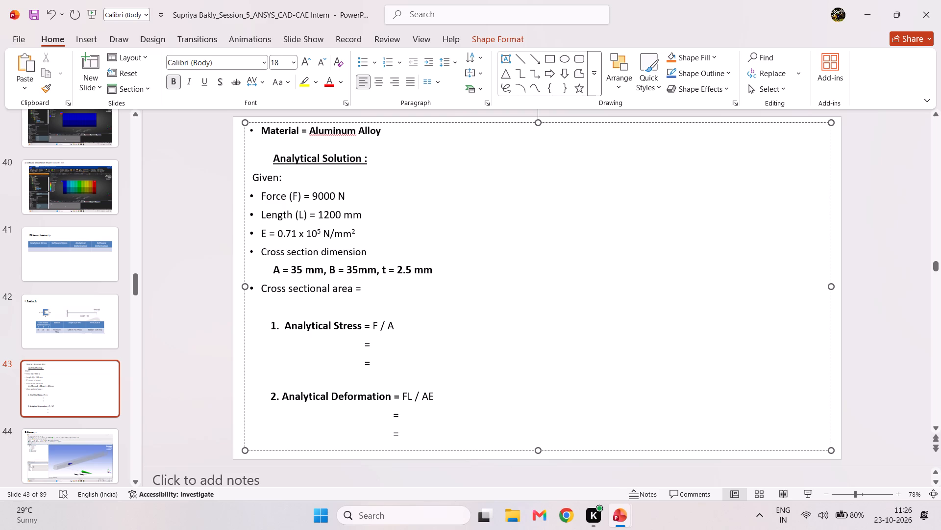
{"action": "left_click", "coordinate": [356, 271]}
{"action": "key", "text": "space"}
Remove the bold formatting from the whole A, B and t dimension line.
{"action": "left_click_drag", "start_coordinate": [459, 268], "coordinate": [273, 260]}
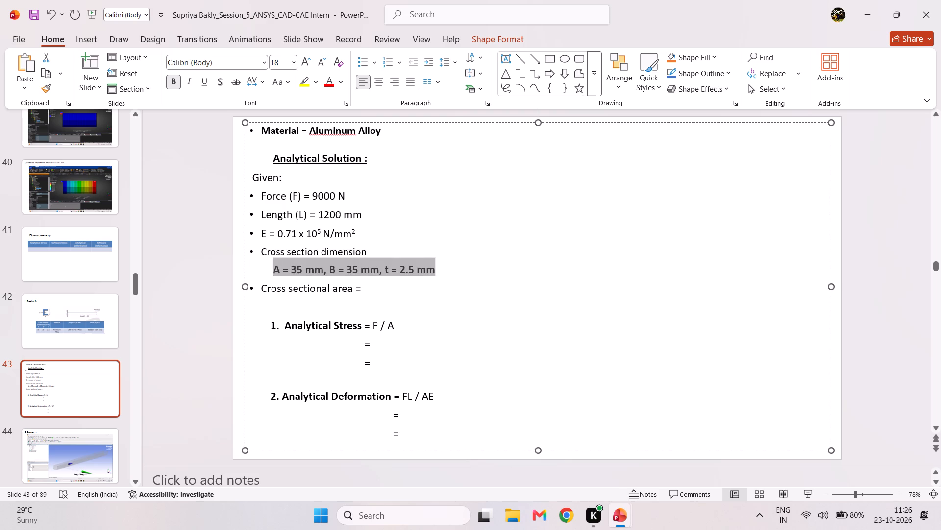
{"action": "left_click_drag", "start_coordinate": [273, 260], "coordinate": [272, 261]}
{"action": "left_click", "coordinate": [285, 236]}
{"action": "left_click", "coordinate": [334, 270]}
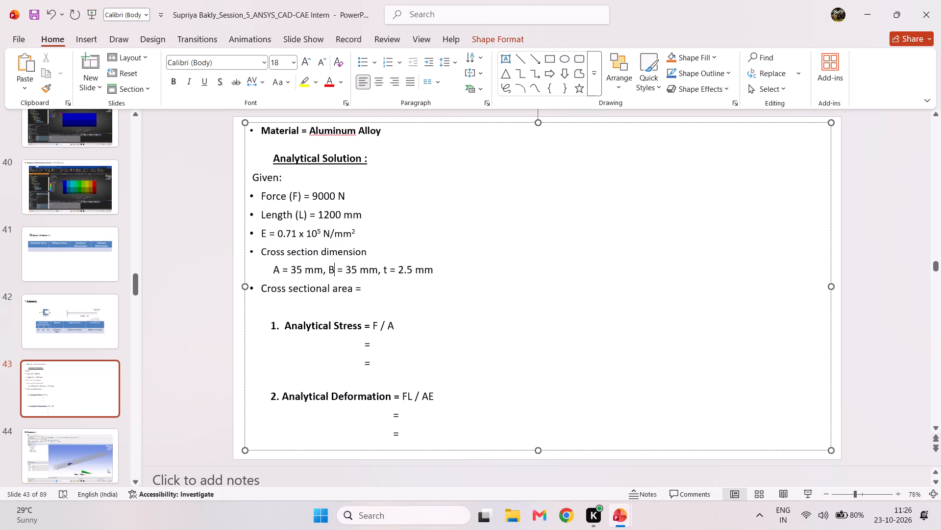
Complete the "Cross sectional area =" line on slide 43 with "1225 – 975 = 250".
{"action": "left_click", "coordinate": [398, 296]}
{"action": "left_click", "coordinate": [384, 283]}
{"action": "key", "text": "space"}
{"action": "type", "text": "12"}
{"action": "type", "text": "25"}
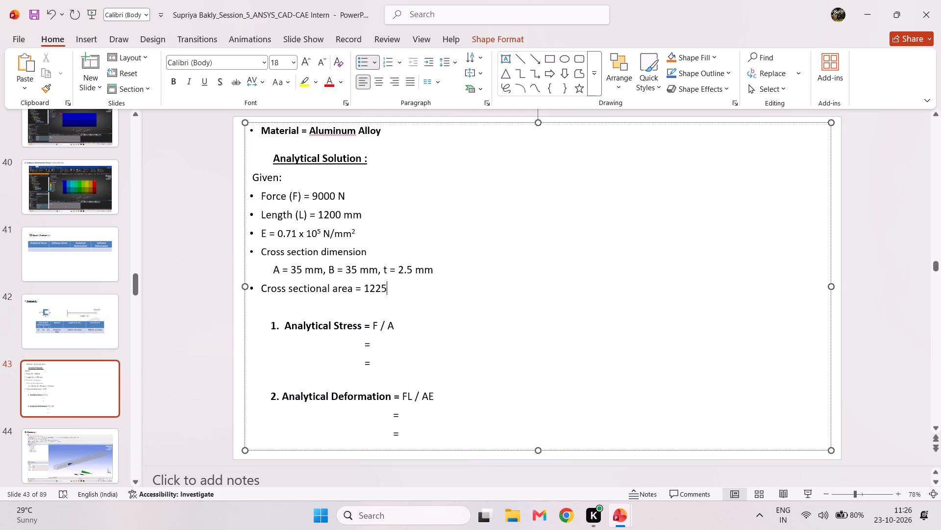
{"action": "key", "text": "space"}
{"action": "type", "text": "-"}
{"action": "key", "text": "space"}
{"action": "type", "text": "975"}
{"action": "key", "text": "space"}
{"action": "key", "text": "shift+plus"}
{"action": "key", "text": "BackSpace"}
{"action": "type", "text": "="}
{"action": "key", "text": "space"}
{"action": "type", "text": "250"}
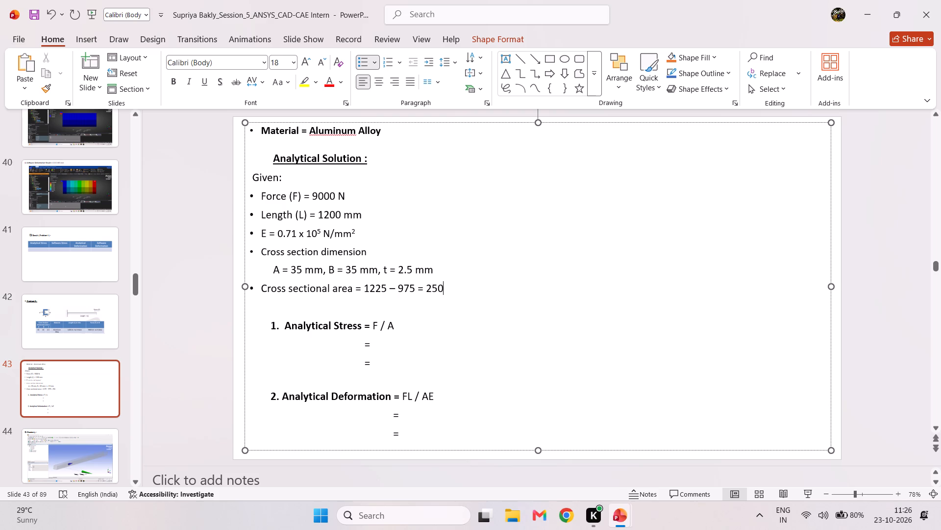
Append the unit mm² after the area value 250, reusing the previously copied N/mm2 text without its "N/" part.
{"action": "key", "text": "space"}
{"action": "type", "text": "mm"}
{"action": "key", "text": "BackSpace"}
{"action": "key", "text": "BackSpace"}
{"action": "key", "text": "super+v"}
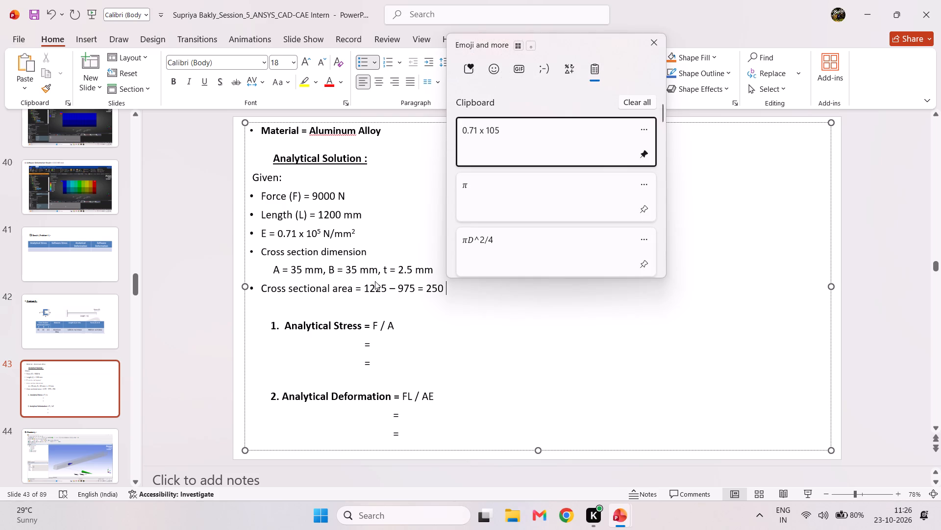
{"action": "scroll", "coordinate": [480, 261], "scroll_direction": "down", "scroll_amount": 10}
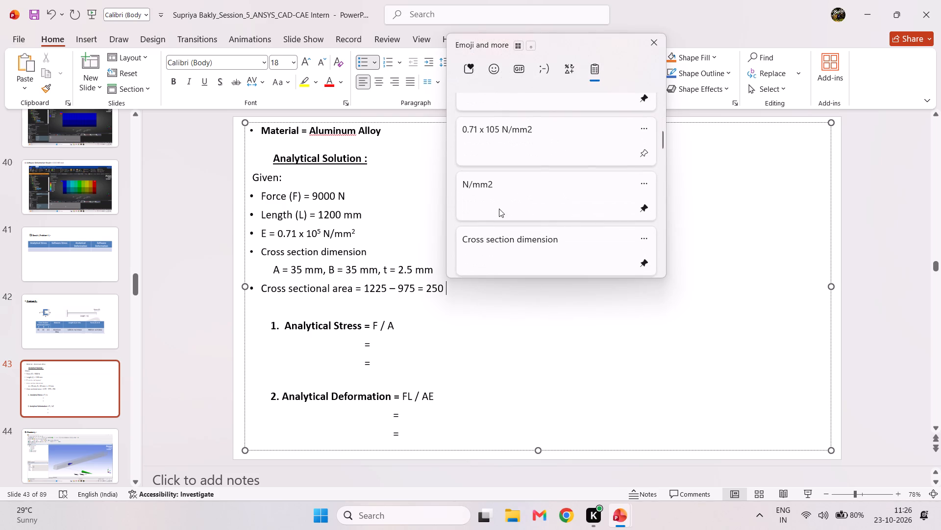
{"action": "left_click", "coordinate": [499, 204]}
{"action": "key", "text": "ctrl+v"}
{"action": "left_click", "coordinate": [467, 296]}
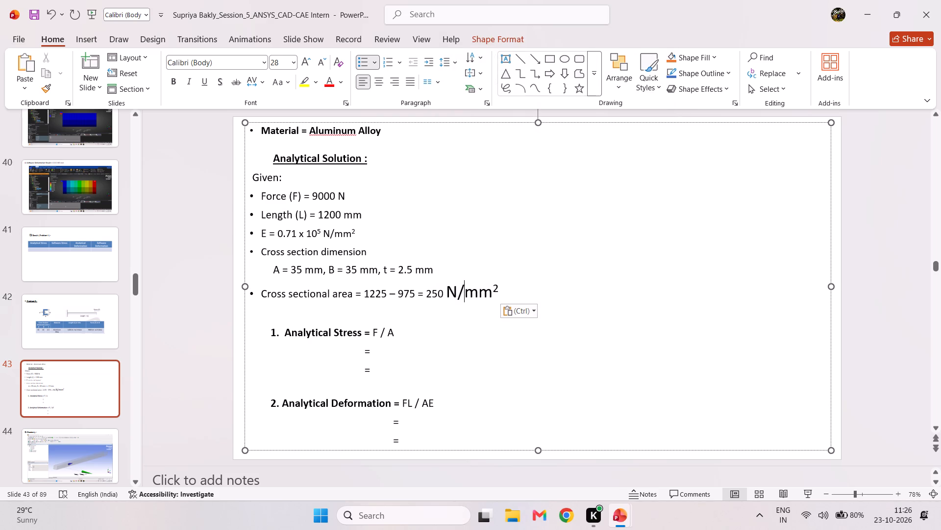
{"action": "key", "text": "BackSpace"}
{"action": "key", "text": "BackSpace"}
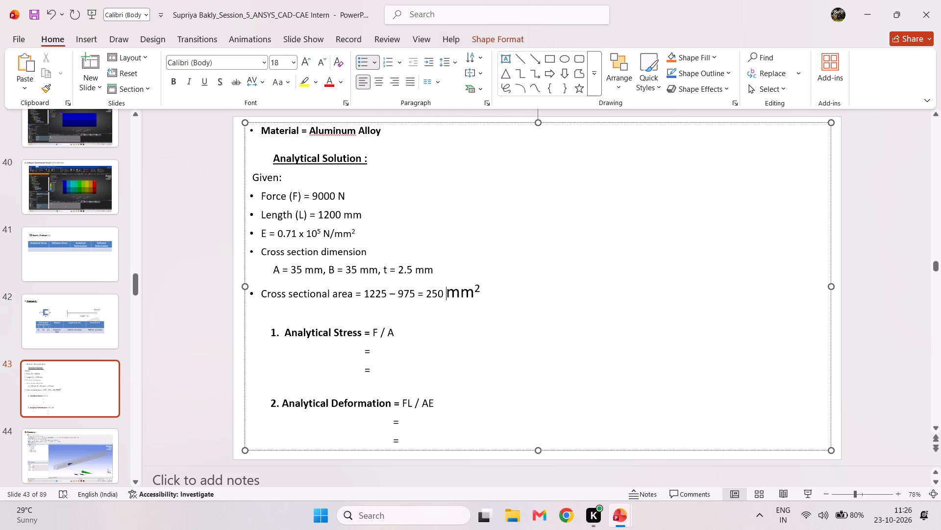
Set the font size of the mm² unit in the cross sectional area line to 17.
{"action": "left_click_drag", "start_coordinate": [493, 291], "coordinate": [470, 300]}
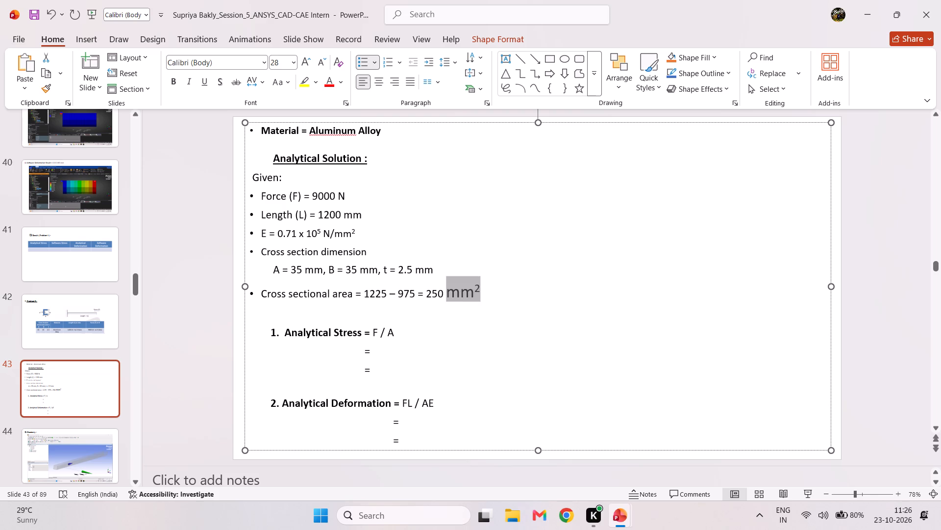
{"action": "left_click_drag", "start_coordinate": [470, 300], "coordinate": [461, 297]}
{"action": "left_click", "coordinate": [539, 259]}
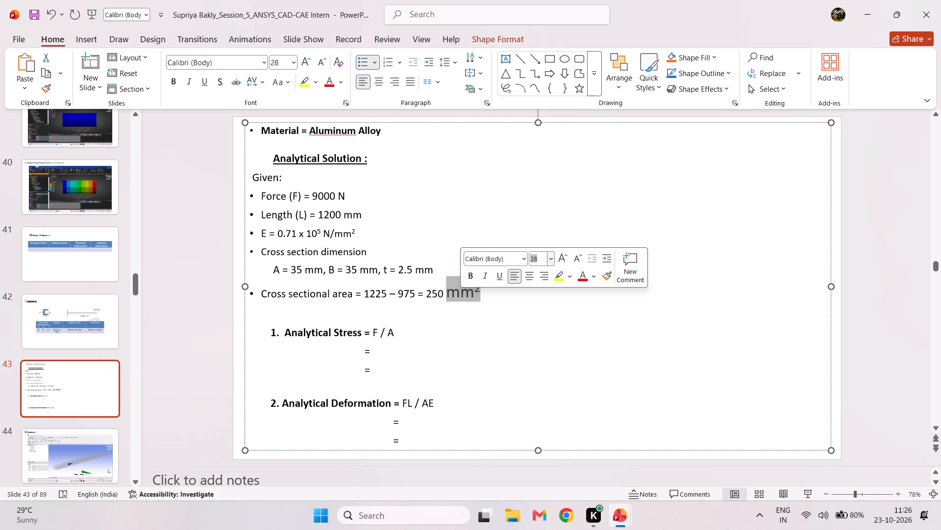
{"action": "type", "text": "17"}
{"action": "key", "text": "Return"}
Fill the first blank line under Analytical Stress = F / A with "9000 / 250".
{"action": "left_click", "coordinate": [432, 346]}
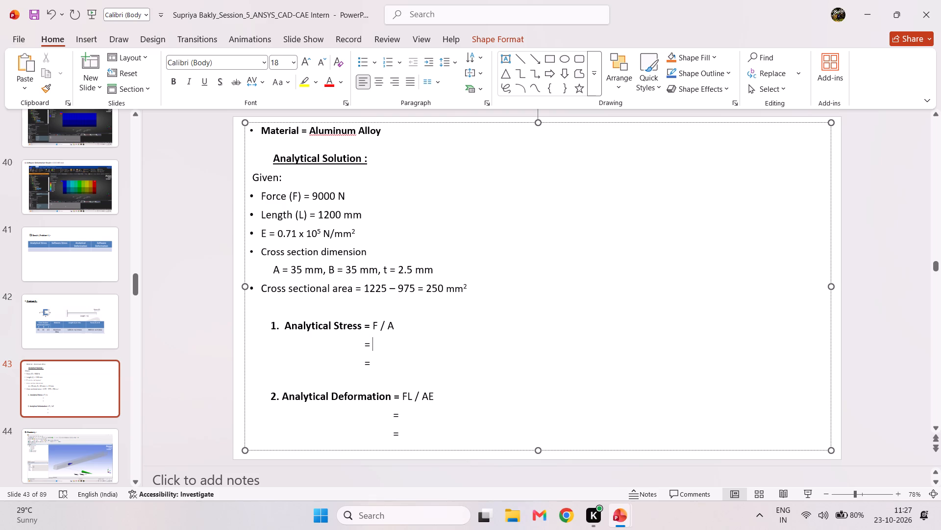
{"action": "type", "text": "9000"}
{"action": "key", "text": "space"}
{"action": "type", "text": "/"}
{"action": "key", "text": "space"}
{"action": "type", "text": "250"}
Enter the analytical stress result as 36 with the previously copied N/mm² unit on the second blank line.
{"action": "left_click", "coordinate": [397, 368]}
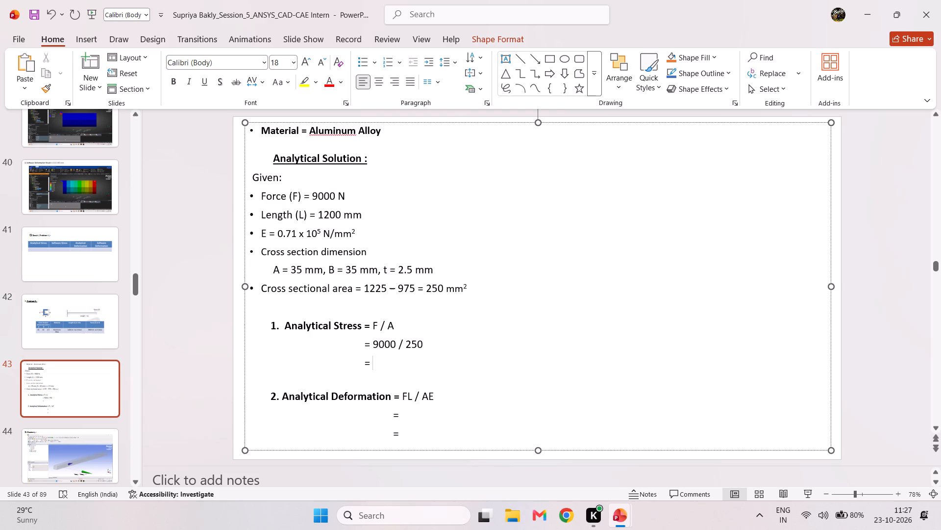
{"action": "type", "text": "36"}
{"action": "key", "text": "space"}
{"action": "key", "text": "super+v"}
{"action": "scroll", "coordinate": [479, 244], "scroll_direction": "down", "scroll_amount": 5}
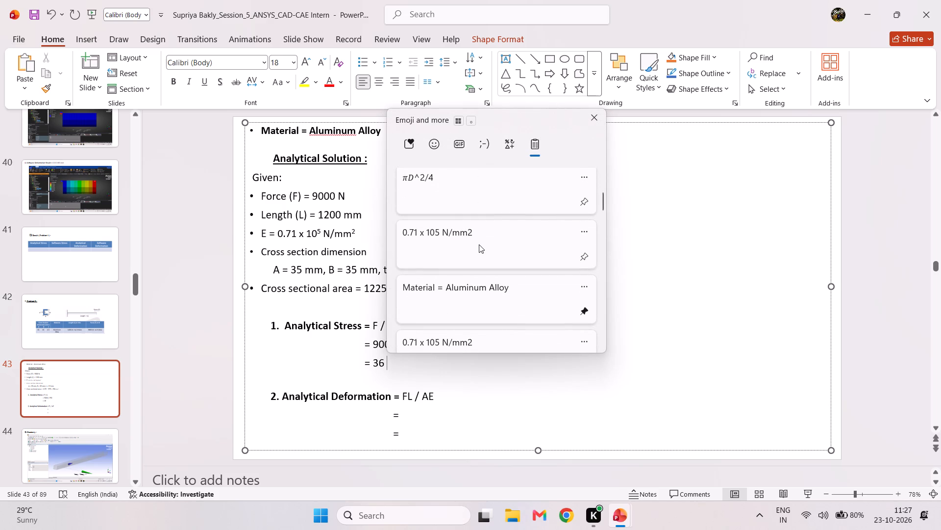
{"action": "scroll", "coordinate": [476, 238], "scroll_direction": "down", "scroll_amount": 4}
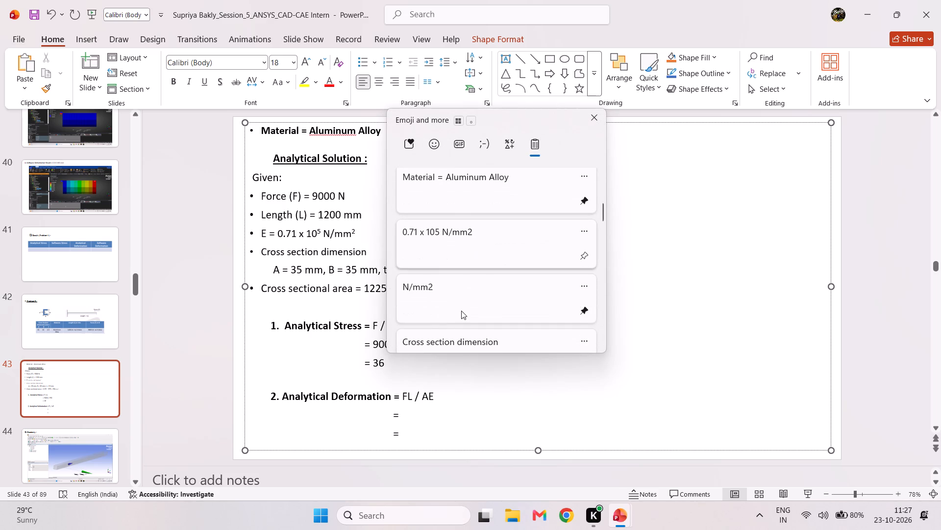
{"action": "left_click", "coordinate": [454, 296]}
{"action": "key", "text": "ctrl+v"}
Set the font size of the N/mm² unit in the analytical stress result to 17.
{"action": "left_click_drag", "start_coordinate": [439, 369], "coordinate": [396, 371]}
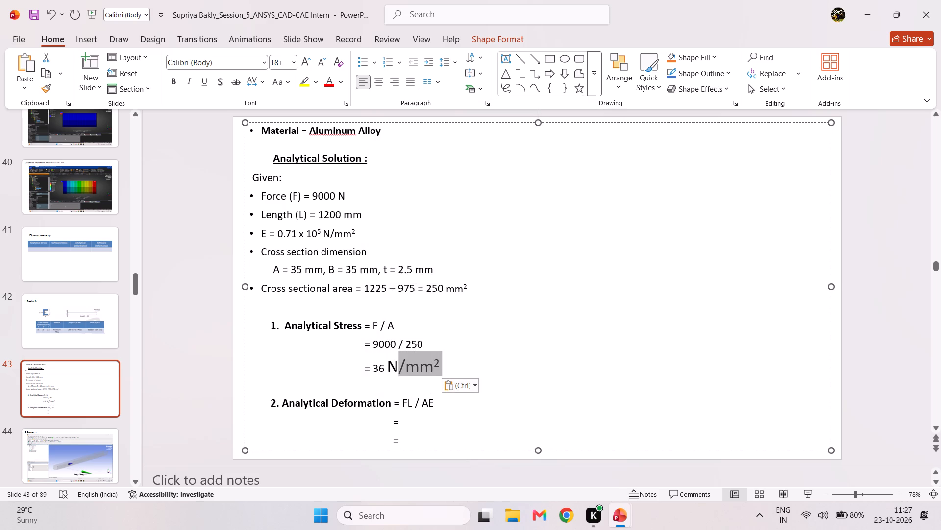
{"action": "left_click_drag", "start_coordinate": [396, 371], "coordinate": [390, 372]}
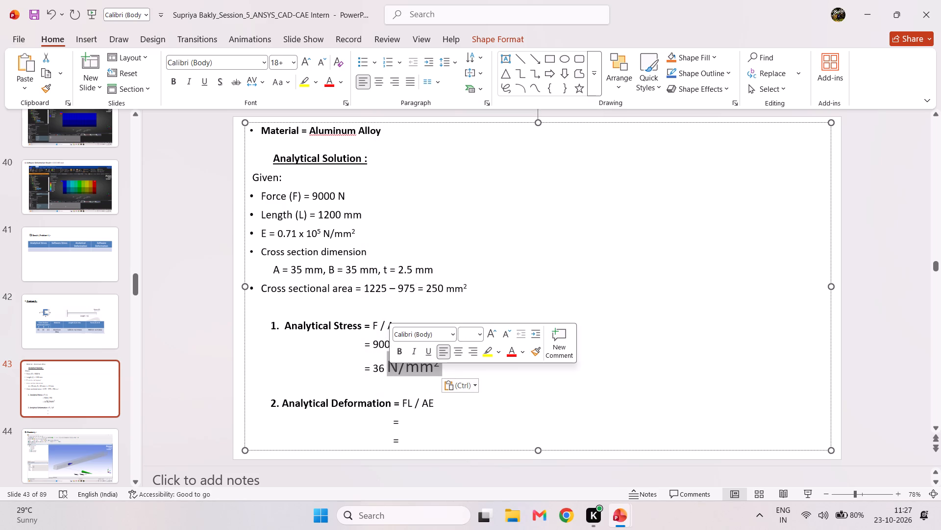
{"action": "left_click", "coordinate": [464, 332]}
{"action": "type", "text": "17"}
{"action": "key", "text": "Return"}
Start the first blank line under Analytical Deformation = FL / AE with "9000 x 1200 / 250 x".
{"action": "left_click", "coordinate": [447, 422]}
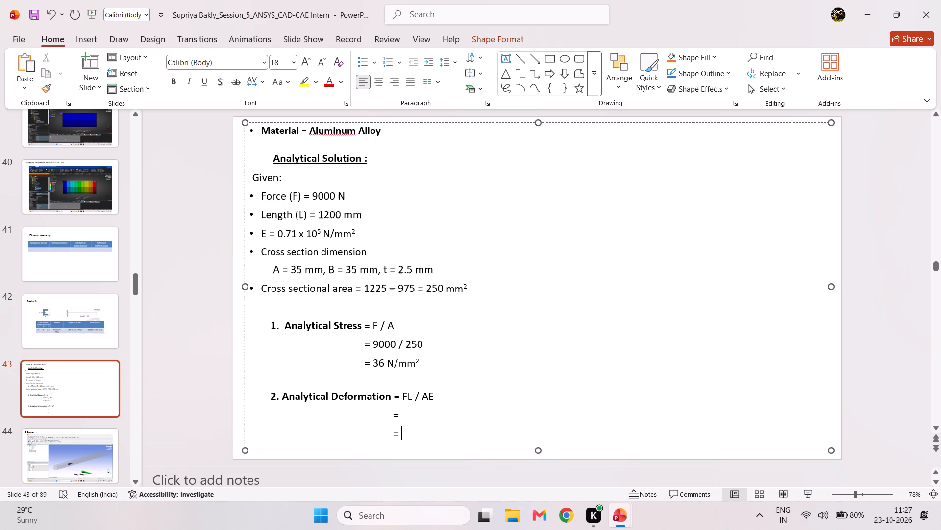
{"action": "left_click", "coordinate": [443, 414]}
{"action": "type", "text": "900"}
{"action": "key", "text": "0"}
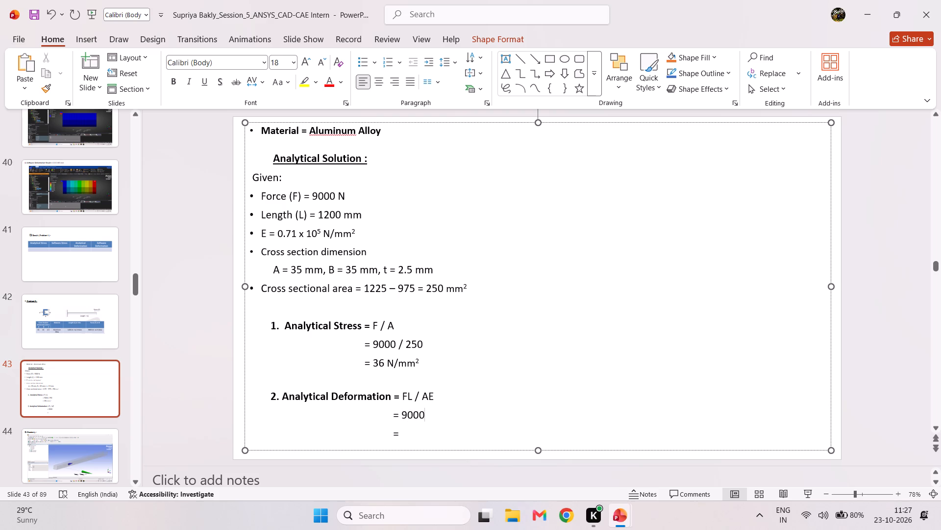
{"action": "key", "text": "space"}
{"action": "type", "text": "x 1200"}
{"action": "key", "text": "space"}
{"action": "type", "text": "/"}
{"action": "key", "text": "space"}
{"action": "type", "text": "250"}
{"action": "key", "text": "space"}
{"action": "type", "text": "x"}
{"action": "key", "text": "space"}
Append the previously copied 0.71 x 10⁵ value to the end of the analytical deformation calculation.
{"action": "key", "text": "super+v"}
{"action": "scroll", "coordinate": [534, 324], "scroll_direction": "down", "scroll_amount": 2}
{"action": "scroll", "coordinate": [534, 324], "scroll_direction": "up", "scroll_amount": 3}
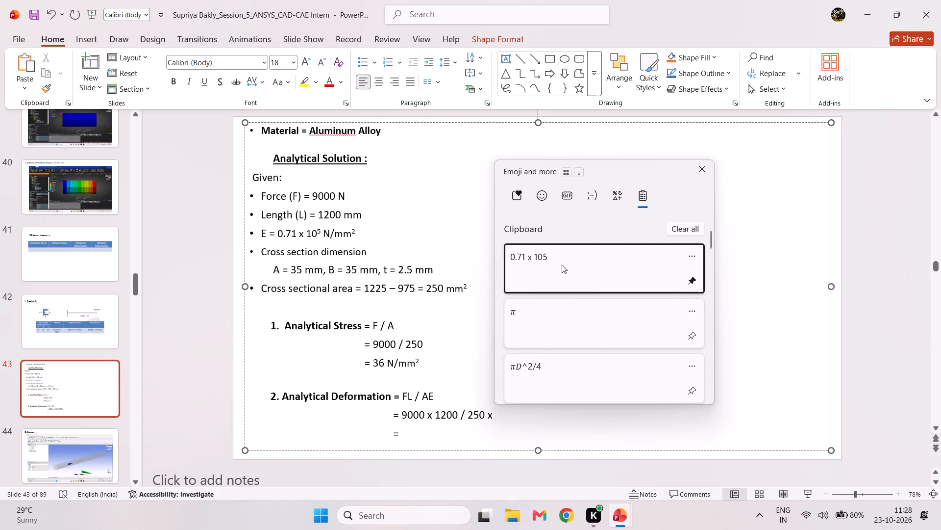
{"action": "left_click", "coordinate": [562, 264]}
{"action": "key", "text": "ctrl+v"}
Set the font size of 0.71 x 10⁵ in the analytical deformation calculation to 17.
{"action": "left_click_drag", "start_coordinate": [570, 424], "coordinate": [509, 425]}
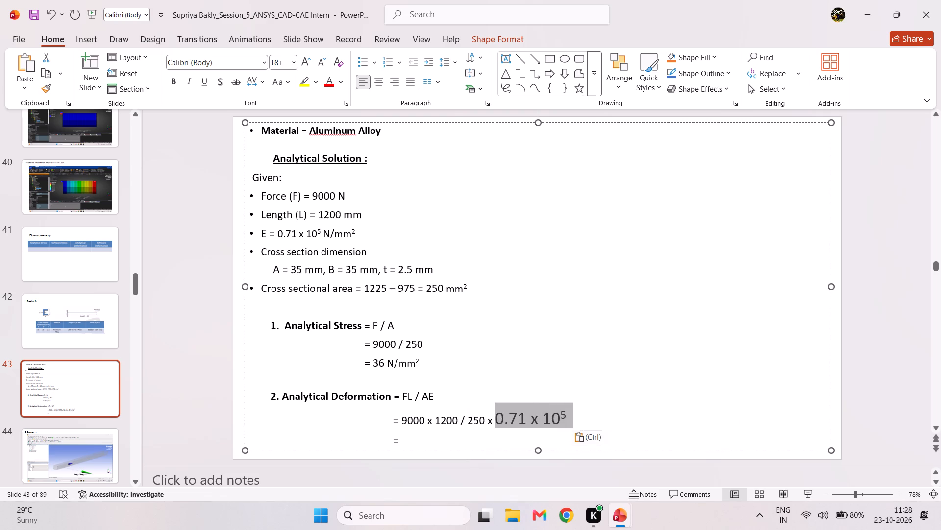
{"action": "left_click_drag", "start_coordinate": [509, 425], "coordinate": [509, 425]}
{"action": "left_click", "coordinate": [584, 386]}
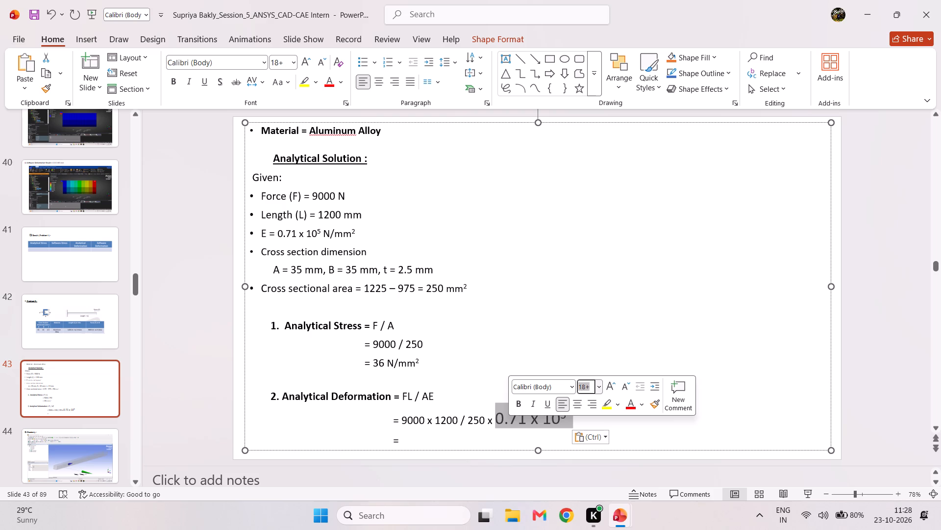
{"action": "type", "text": "17"}
{"action": "key", "text": "Return"}
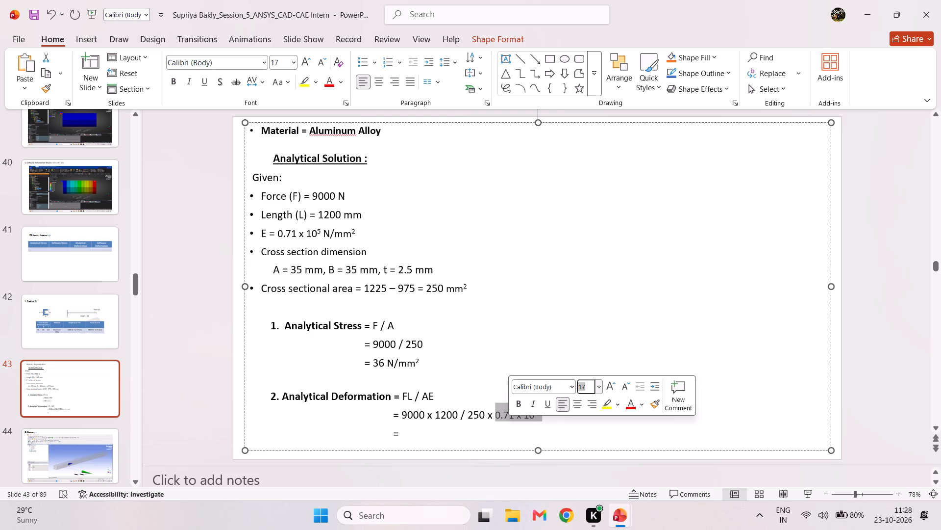
{"action": "left_click", "coordinate": [568, 309]}
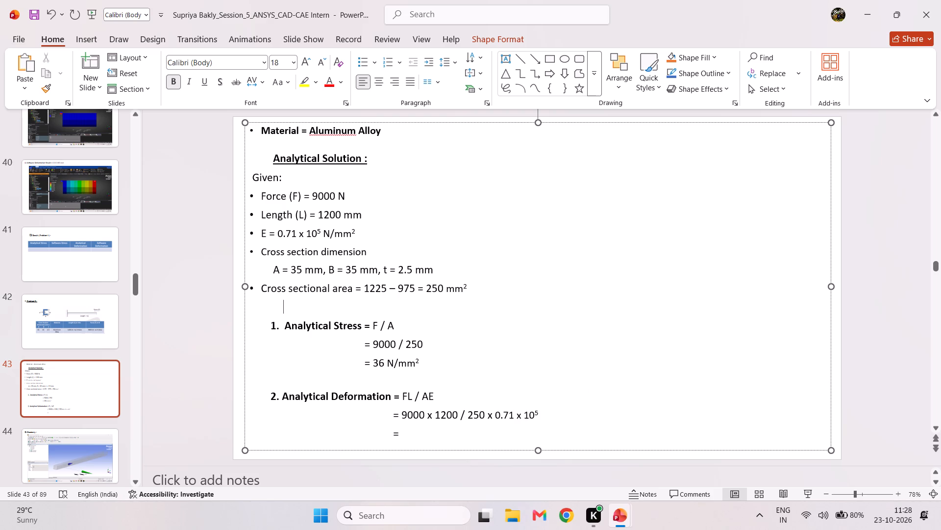
Enter the analytical deformation result as "0.608 mm" on the second blank line.
{"action": "left_click", "coordinate": [461, 436]}
{"action": "type", "text": "0.60"}
{"action": "key", "text": "8"}
{"action": "key", "text": "space"}
{"action": "type", "text": "mm"}
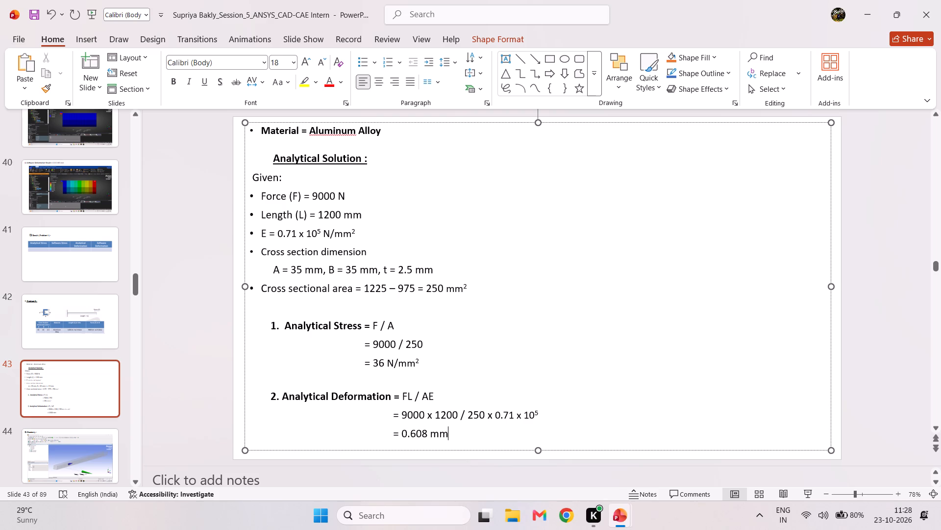
Save the presentation.
{"action": "left_click", "coordinate": [38, 15]}
Enter 36 in non-bold text after "3. Software Stress Result =" on slide 47.
{"action": "scroll", "coordinate": [63, 215], "scroll_direction": "down", "scroll_amount": 9}
{"action": "scroll", "coordinate": [65, 220], "scroll_direction": "up", "scroll_amount": 2}
{"action": "scroll", "coordinate": [67, 227], "scroll_direction": "down", "scroll_amount": 6}
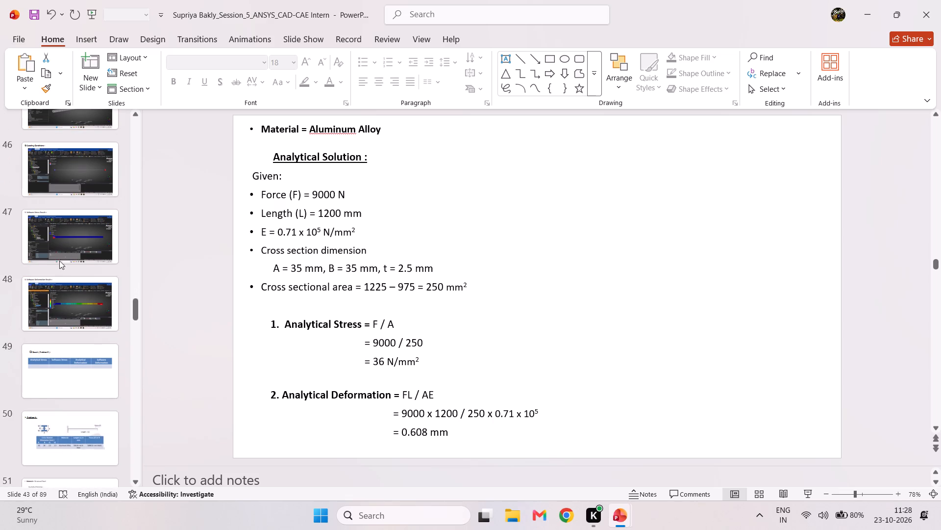
{"action": "left_click", "coordinate": [42, 308]}
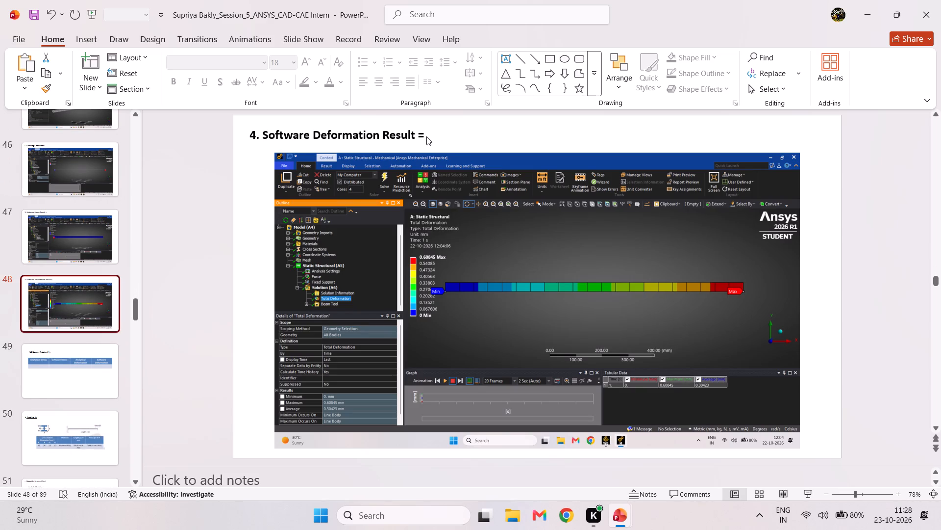
{"action": "left_click", "coordinate": [75, 228]}
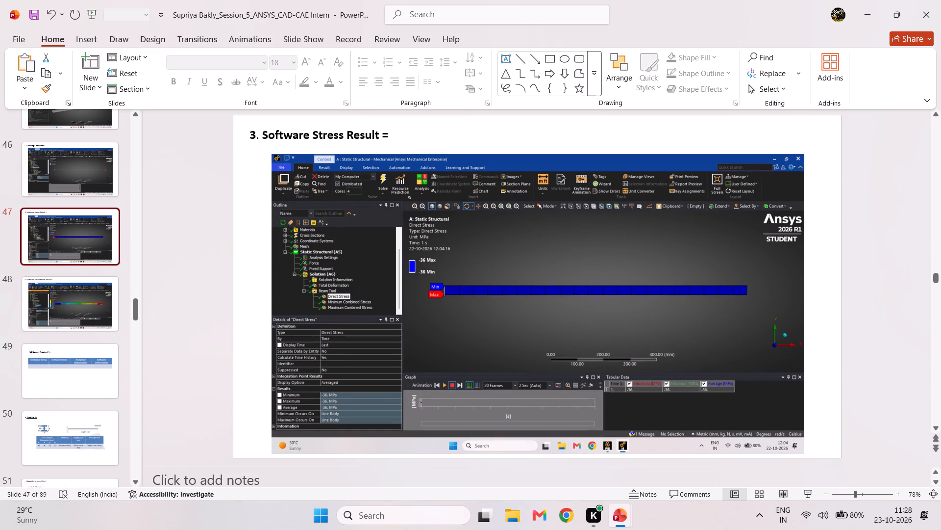
{"action": "left_click", "coordinate": [385, 134]}
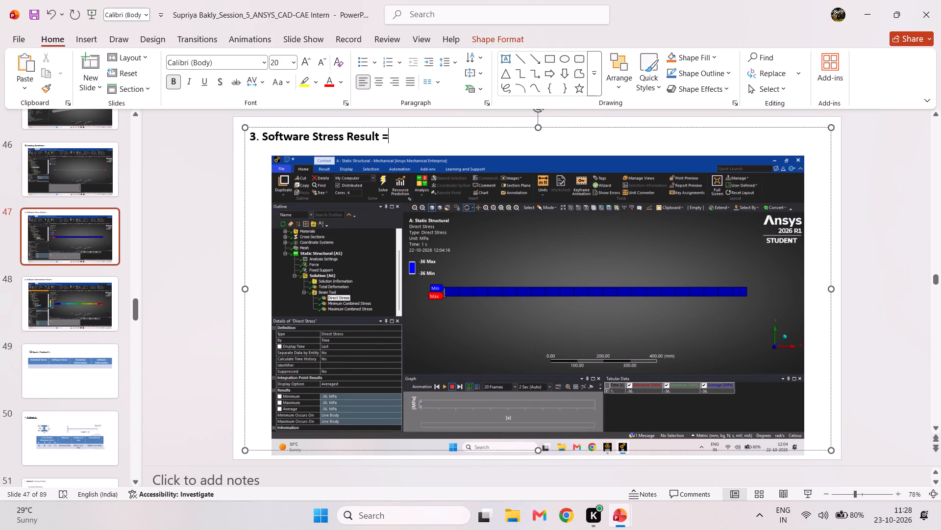
{"action": "key", "text": "space"}
{"action": "left_click", "coordinate": [171, 84]}
{"action": "type", "text": "36"}
{"action": "key", "text": "space"}
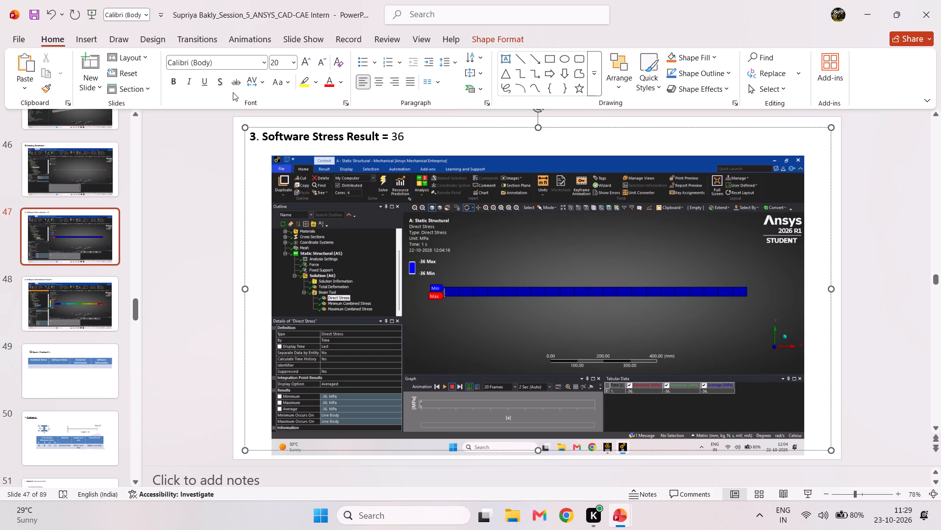
Add the previously copied N/mm² unit after the 36 in the software stress result.
{"action": "key", "text": "super+v"}
{"action": "scroll", "coordinate": [233, 92], "scroll_direction": "down", "scroll_amount": 1}
{"action": "scroll", "coordinate": [442, 274], "scroll_direction": "up", "scroll_amount": 1}
{"action": "scroll", "coordinate": [442, 274], "scroll_direction": "down", "scroll_amount": 5}
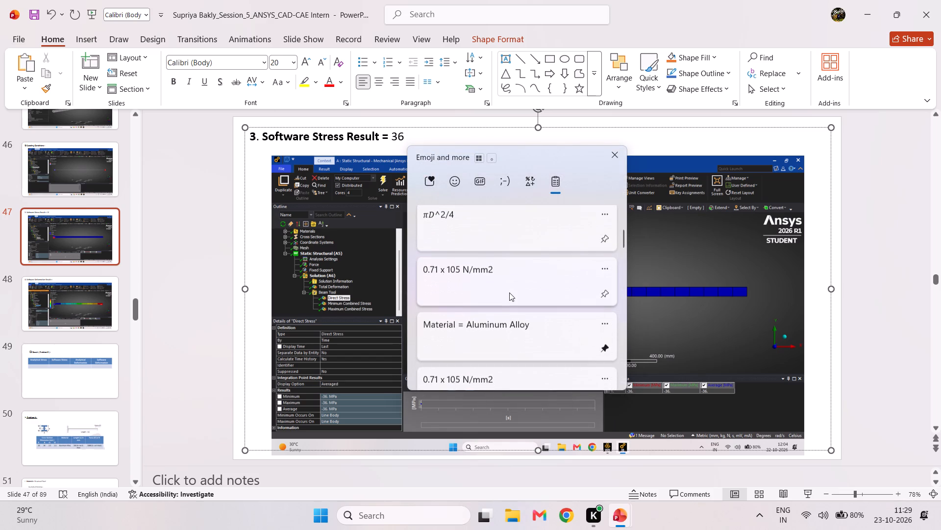
{"action": "scroll", "coordinate": [510, 292], "scroll_direction": "down", "scroll_amount": 5}
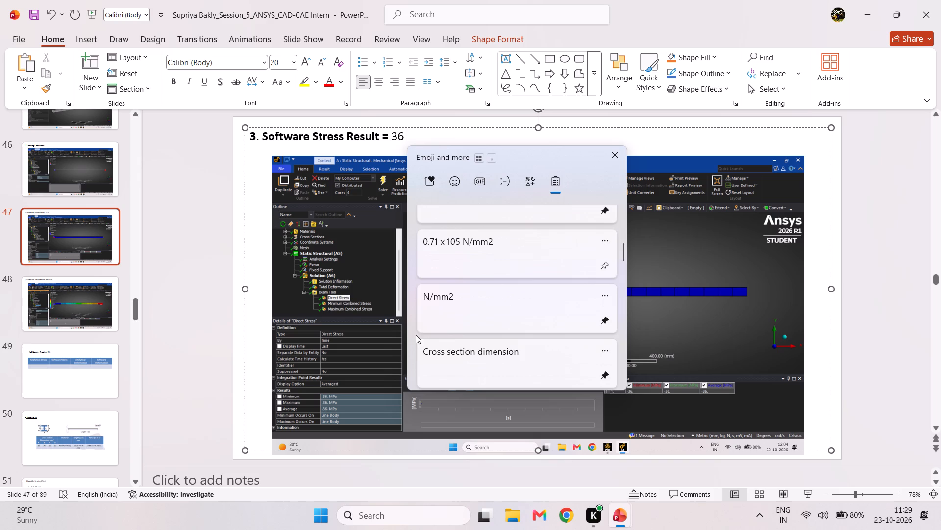
{"action": "left_click", "coordinate": [425, 308]}
{"action": "key", "text": "ctrl+v"}
Set the font size of the N/mm² unit in the software stress result to 18.
{"action": "left_click_drag", "start_coordinate": [463, 136], "coordinate": [432, 143]}
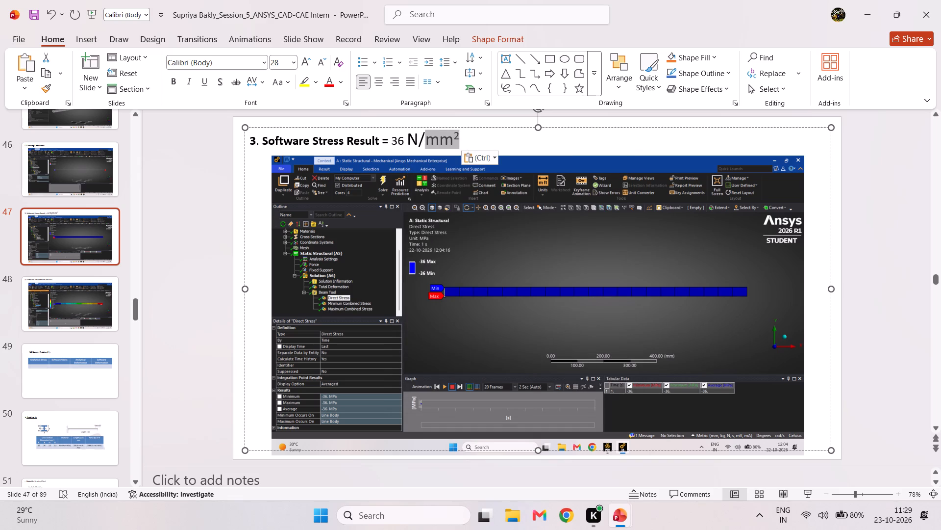
{"action": "left_click_drag", "start_coordinate": [432, 143], "coordinate": [410, 141]}
{"action": "left_click", "coordinate": [488, 102]}
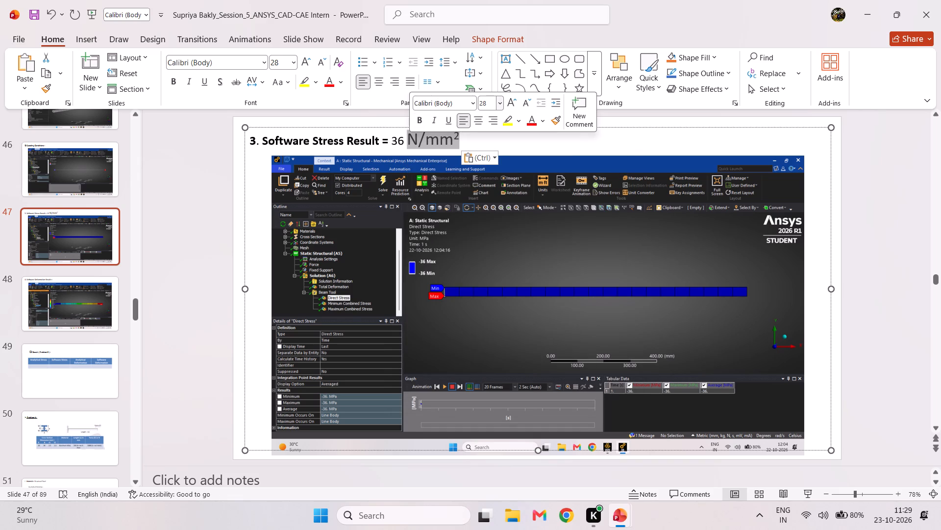
{"action": "type", "text": "17"}
{"action": "key", "text": "Return"}
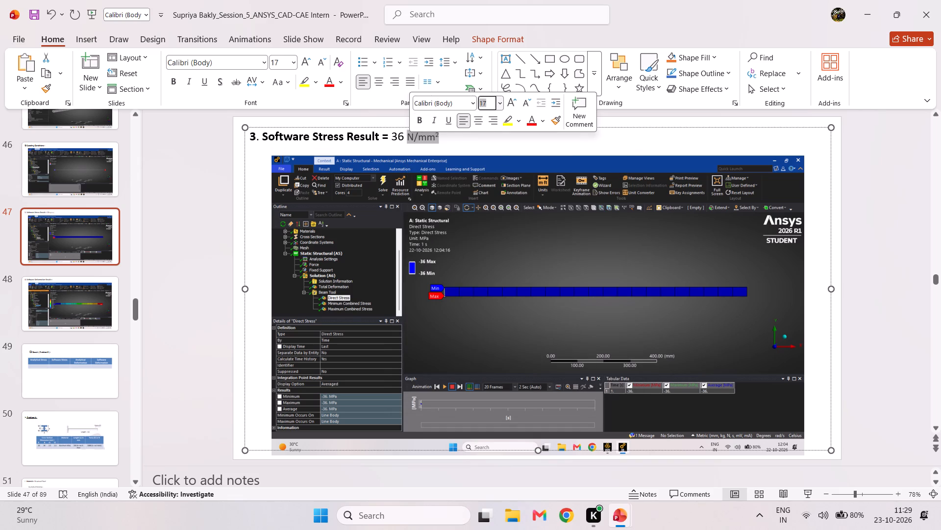
{"action": "type", "text": "18"}
{"action": "key", "text": "Return"}
{"action": "left_click", "coordinate": [297, 140]}
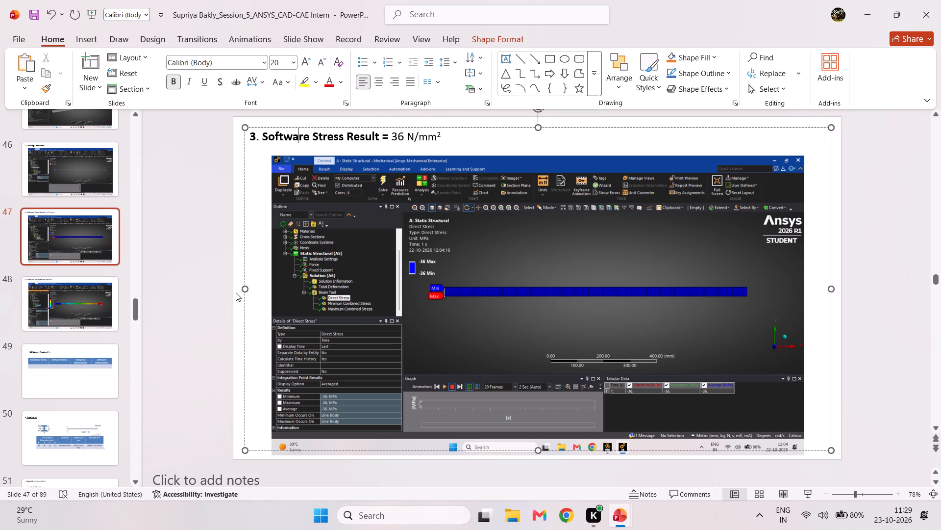
Enter 0.60845 mm in non-bold text after "4. Software Deformation Result =" on slide 48.
{"action": "left_click", "coordinate": [84, 315]}
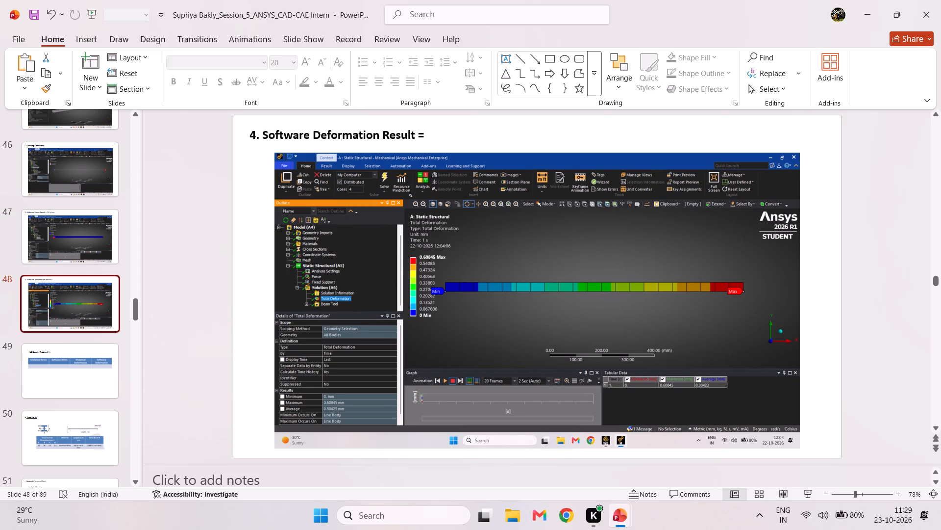
{"action": "left_click", "coordinate": [423, 137]}
{"action": "key", "text": "space"}
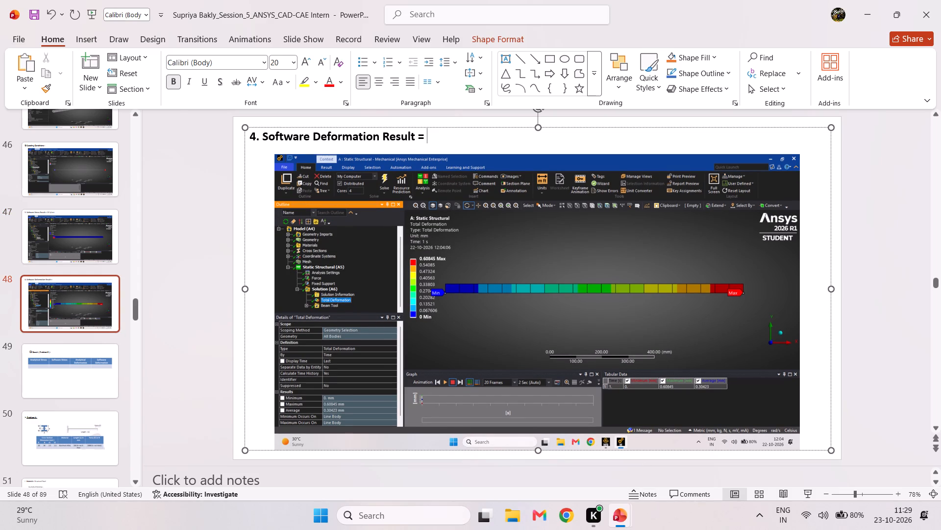
{"action": "left_click", "coordinate": [166, 78]}
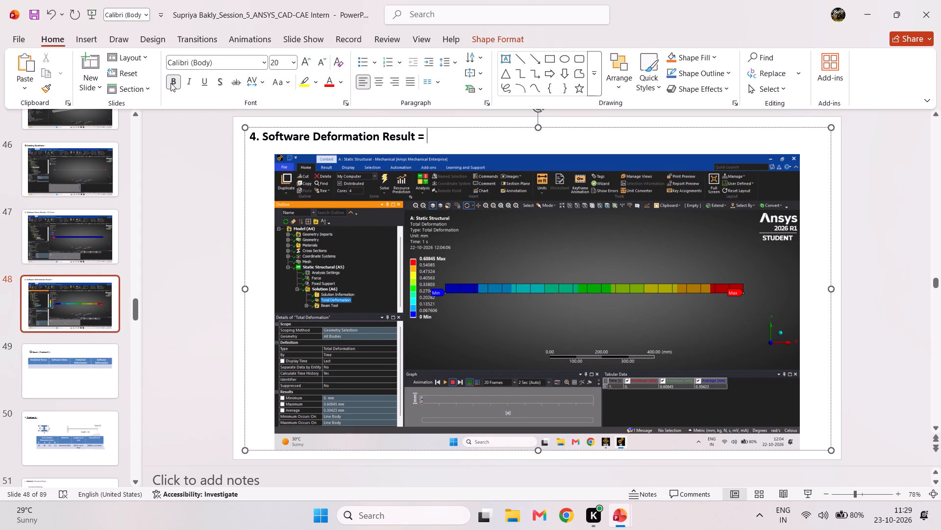
{"action": "left_click", "coordinate": [174, 83]}
{"action": "type", "text": "0."}
{"action": "type", "text": "60"}
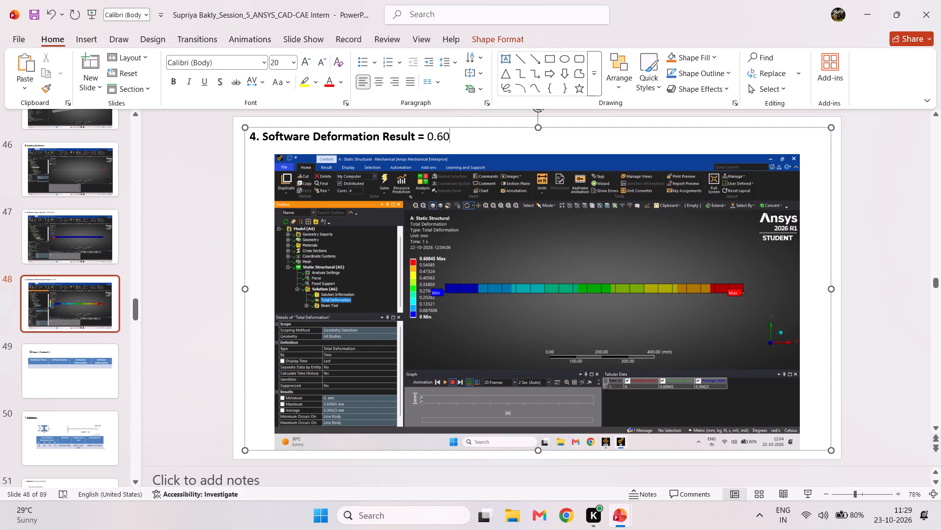
{"action": "type", "text": "845"}
{"action": "key", "text": "space"}
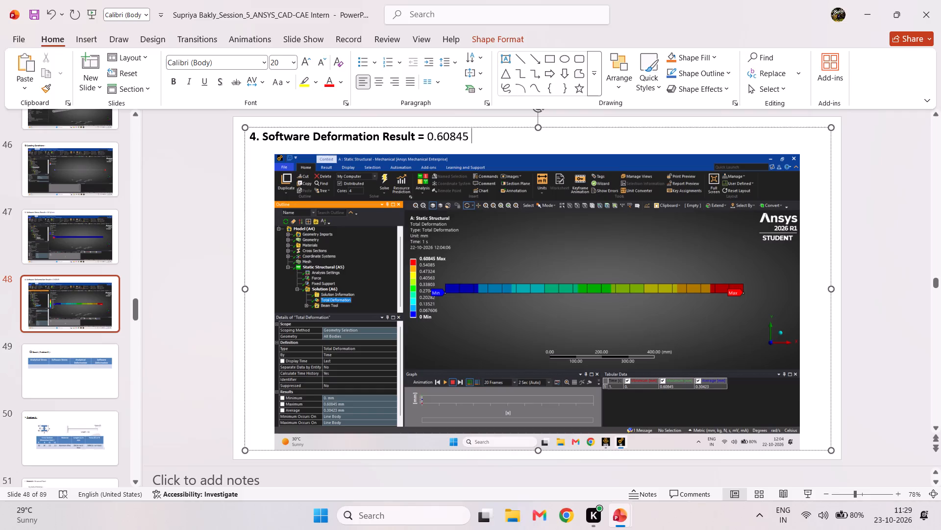
{"action": "type", "text": "mm"}
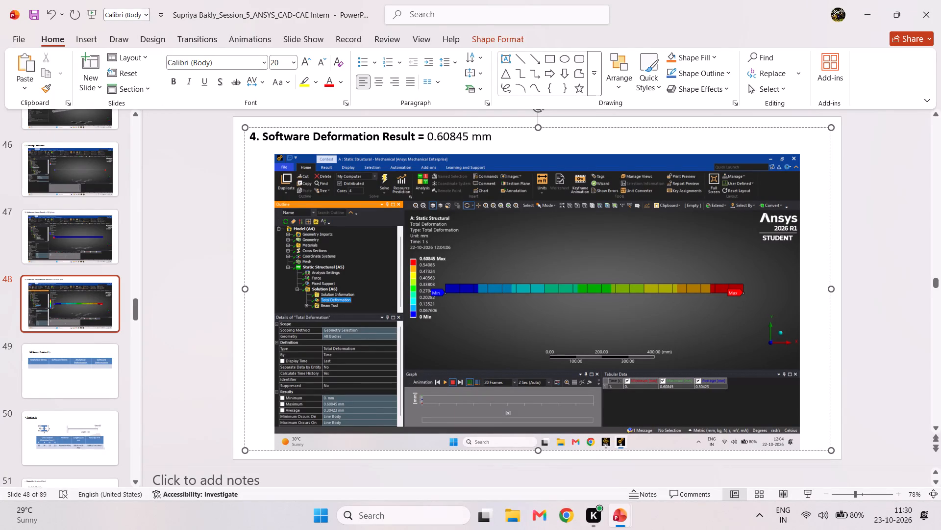
Save the presentation.
{"action": "left_click", "coordinate": [38, 18]}
Check Problem 6's data on slide 50, and replace the material line on slide 51 with the previously copied "Material = Aluminum Alloy".
{"action": "scroll", "coordinate": [65, 330], "scroll_direction": "down", "scroll_amount": 5}
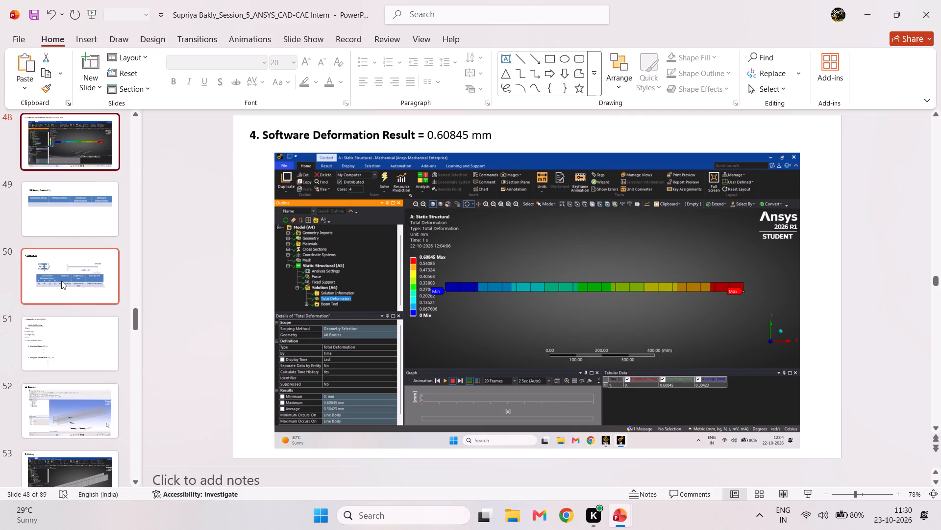
{"action": "left_click", "coordinate": [61, 281]}
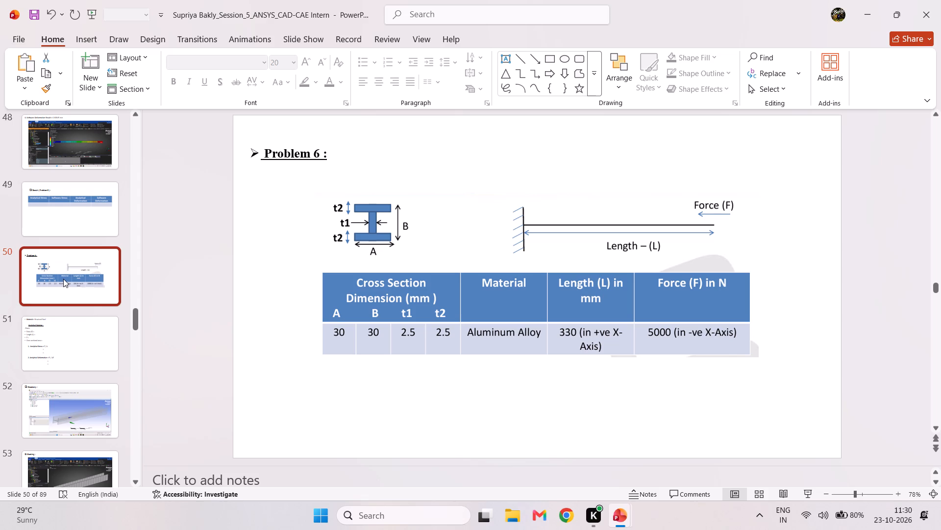
{"action": "left_click", "coordinate": [63, 342]}
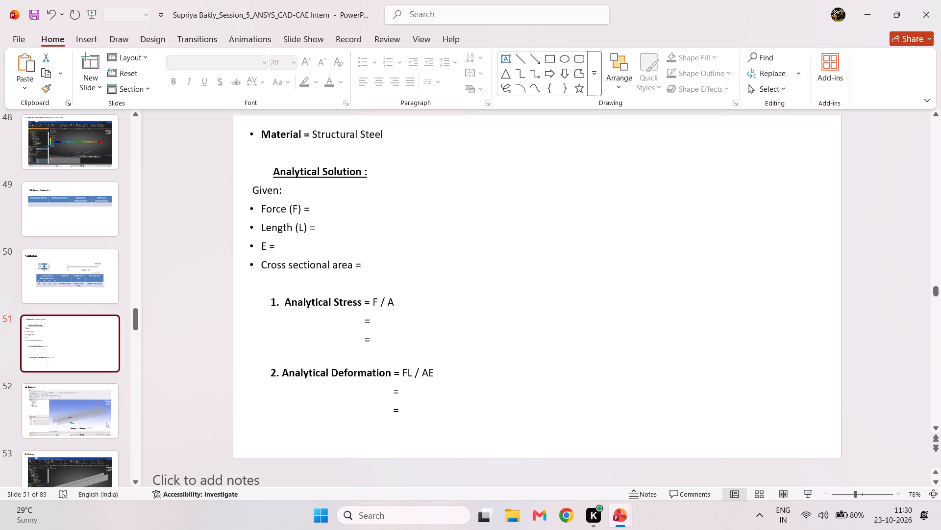
{"action": "left_click_drag", "start_coordinate": [390, 135], "coordinate": [246, 127]}
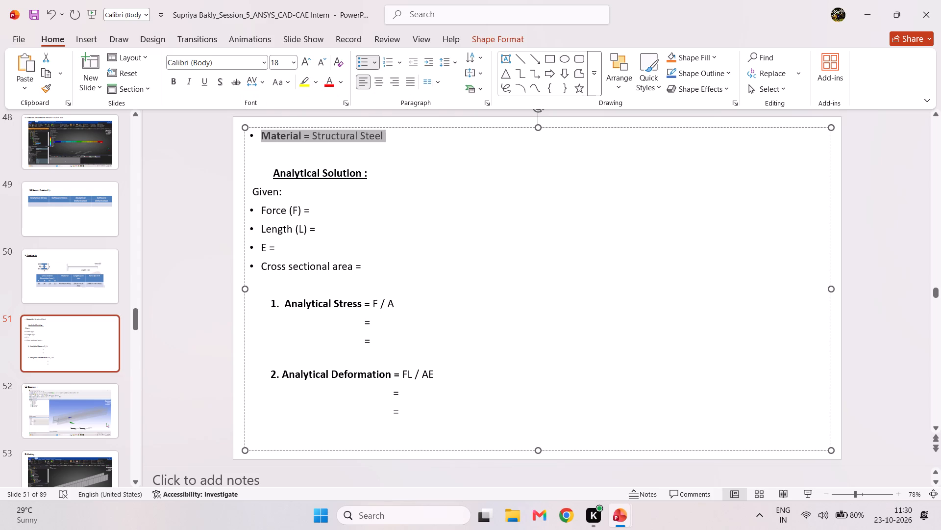
{"action": "key", "text": "super+v"}
{"action": "scroll", "coordinate": [405, 279], "scroll_direction": "down", "scroll_amount": 1}
{"action": "scroll", "coordinate": [404, 279], "scroll_direction": "up", "scroll_amount": 1}
{"action": "scroll", "coordinate": [404, 279], "scroll_direction": "down", "scroll_amount": 4}
{"action": "scroll", "coordinate": [404, 279], "scroll_direction": "up", "scroll_amount": 1}
{"action": "scroll", "coordinate": [404, 279], "scroll_direction": "down", "scroll_amount": 1}
{"action": "scroll", "coordinate": [404, 279], "scroll_direction": "up", "scroll_amount": 3}
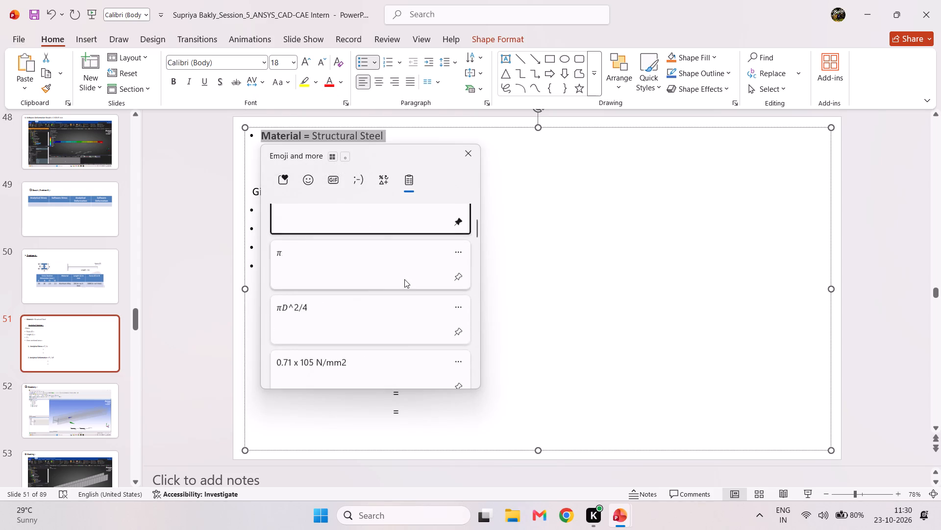
{"action": "scroll", "coordinate": [404, 279], "scroll_direction": "down", "scroll_amount": 2}
{"action": "scroll", "coordinate": [404, 279], "scroll_direction": "up", "scroll_amount": 4}
{"action": "scroll", "coordinate": [404, 279], "scroll_direction": "down", "scroll_amount": 6}
{"action": "left_click", "coordinate": [375, 303]}
{"action": "key", "text": "ctrl+v"}
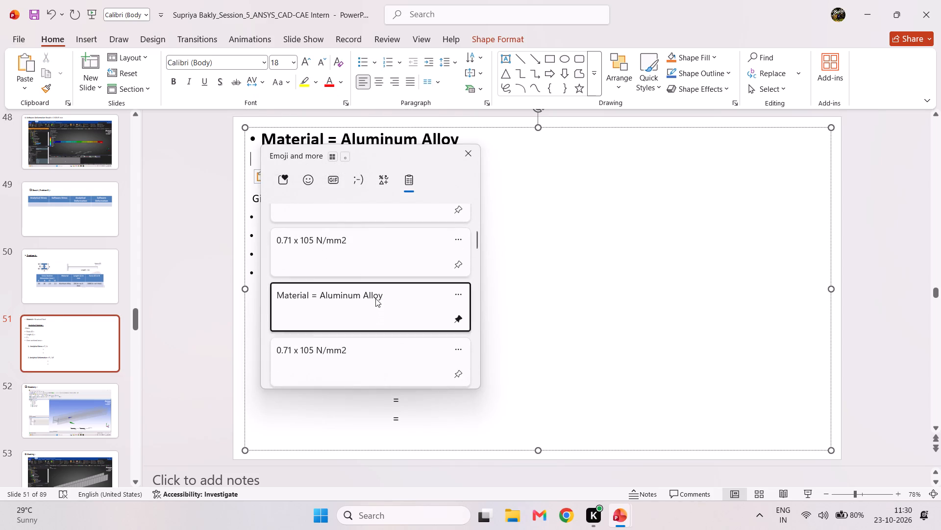
Set the font size of the "Material = Aluminum Alloy" line on slide 51 to 17.
{"action": "left_click_drag", "start_coordinate": [461, 143], "coordinate": [288, 124]}
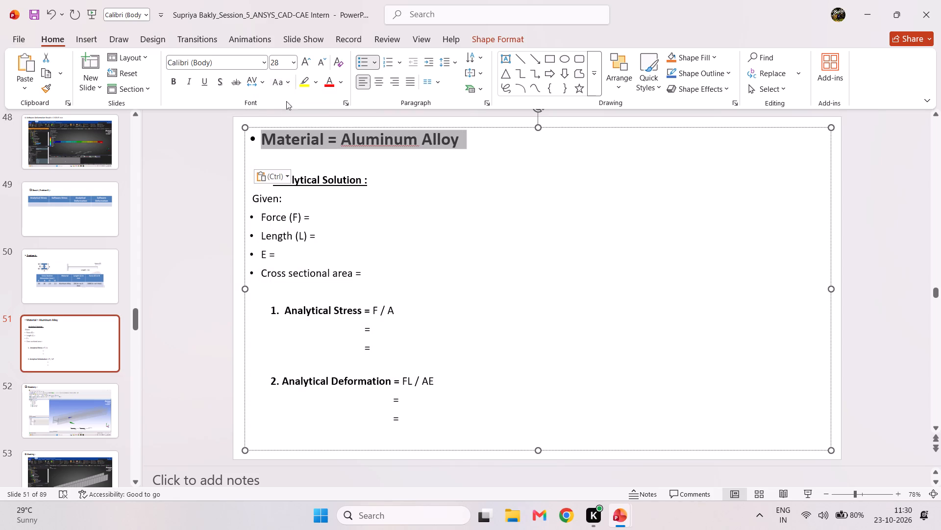
{"action": "left_click", "coordinate": [282, 64]}
{"action": "key", "text": "1"}
{"action": "key", "text": "7"}
{"action": "key", "text": "Return"}
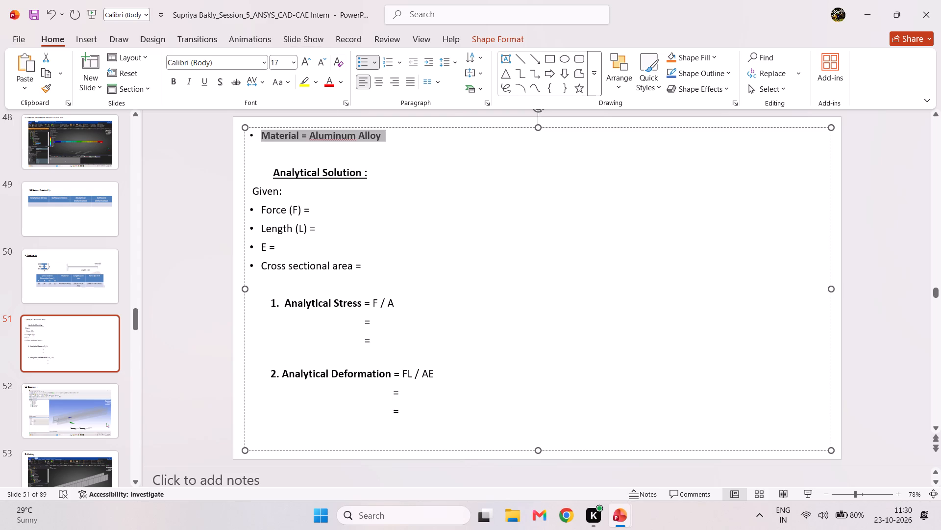
Reduce the blank line between the material line and the "Analytical Solution" heading to font size 2.
{"action": "left_click", "coordinate": [306, 156]}
{"action": "triple_click", "coordinate": [318, 63]}
{"action": "triple_click", "coordinate": [318, 63]}
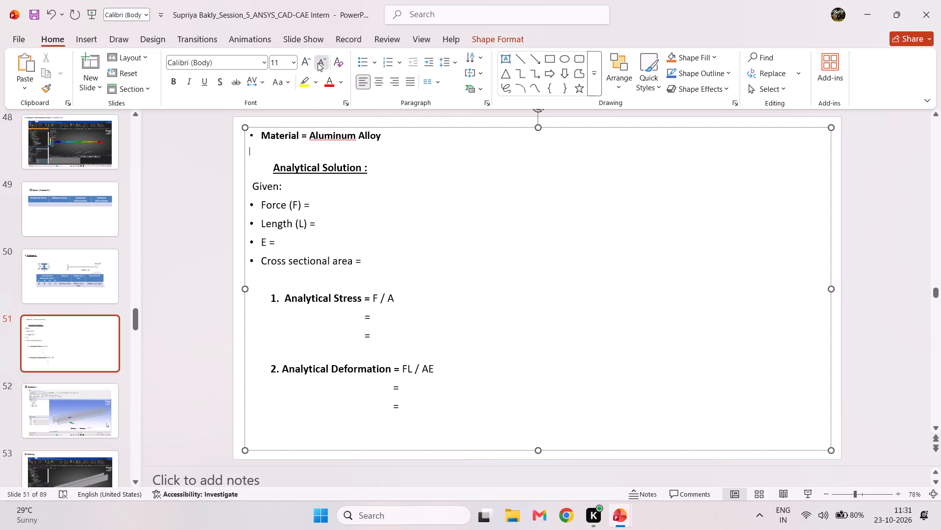
{"action": "triple_click", "coordinate": [318, 63]}
{"action": "triple_click", "coordinate": [318, 63]}
{"action": "left_click", "coordinate": [318, 63]}
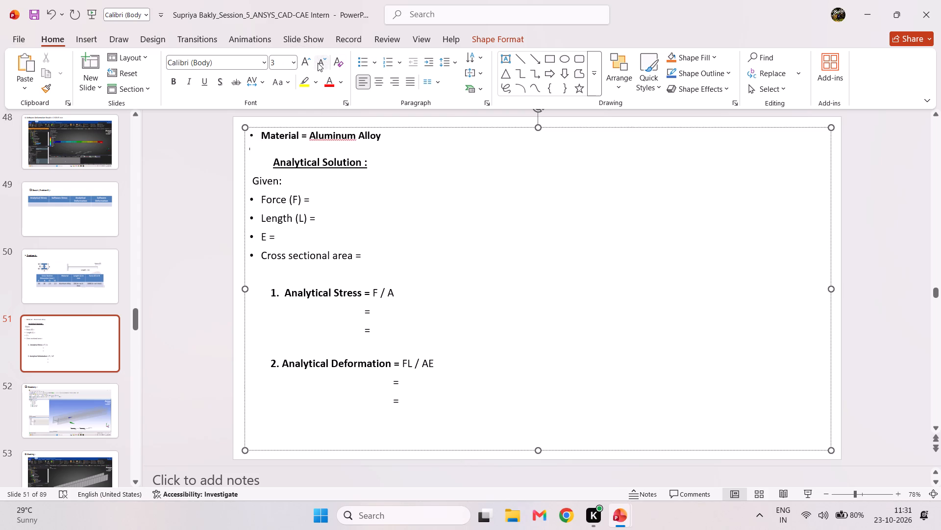
{"action": "left_click", "coordinate": [318, 63]}
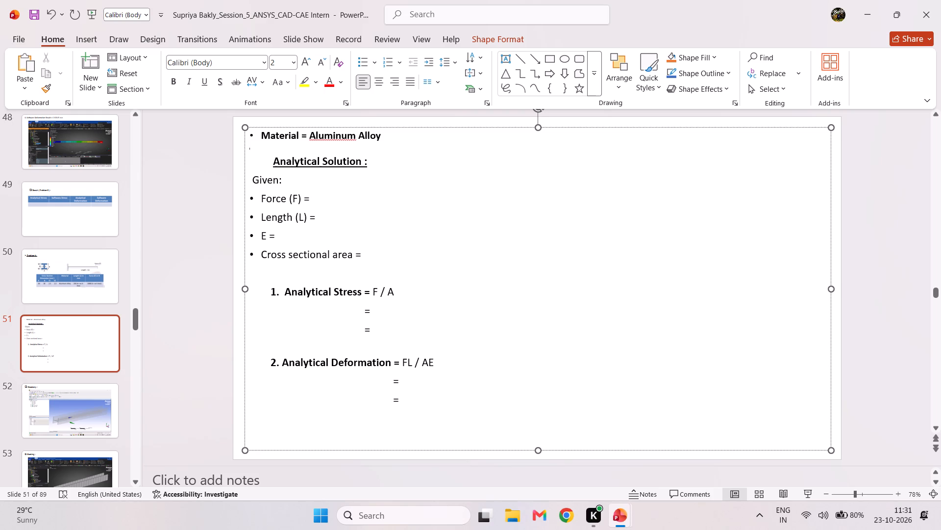
Place the text cursor after "Force (F) =" in the given data on slide 51.
{"action": "left_click", "coordinate": [349, 206]}
{"action": "left_click", "coordinate": [348, 198]}
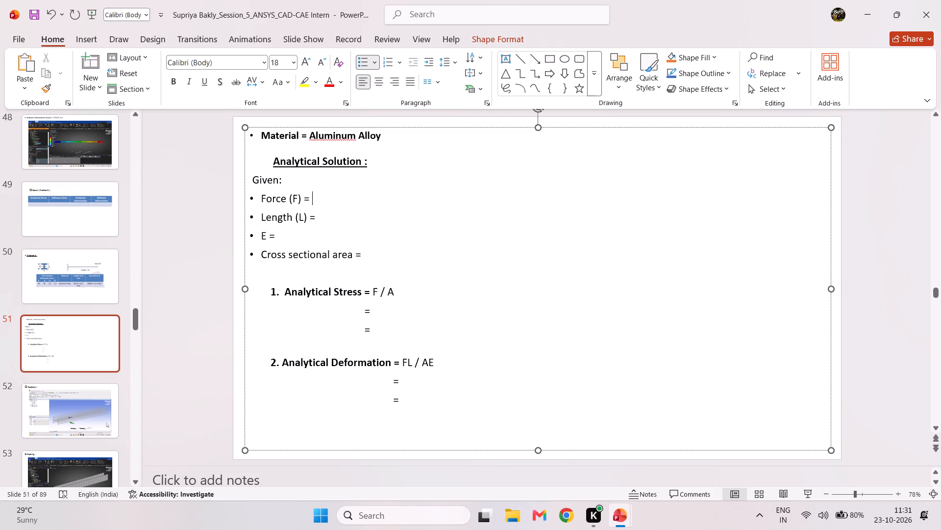
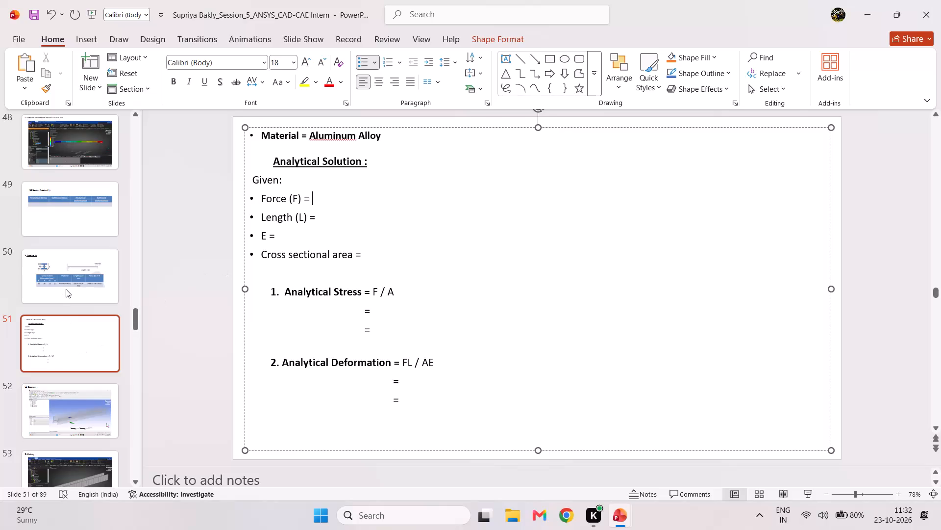
Enter the force as 5000 N and the length as 330 mm in the given data on slide 51.
{"action": "left_click", "coordinate": [66, 288]}
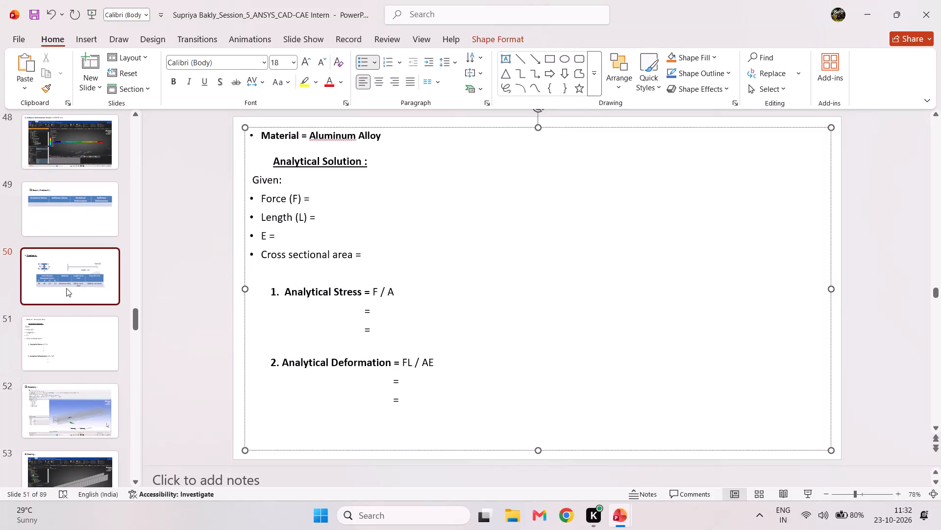
{"action": "left_click", "coordinate": [69, 329]}
{"action": "left_click", "coordinate": [349, 203]}
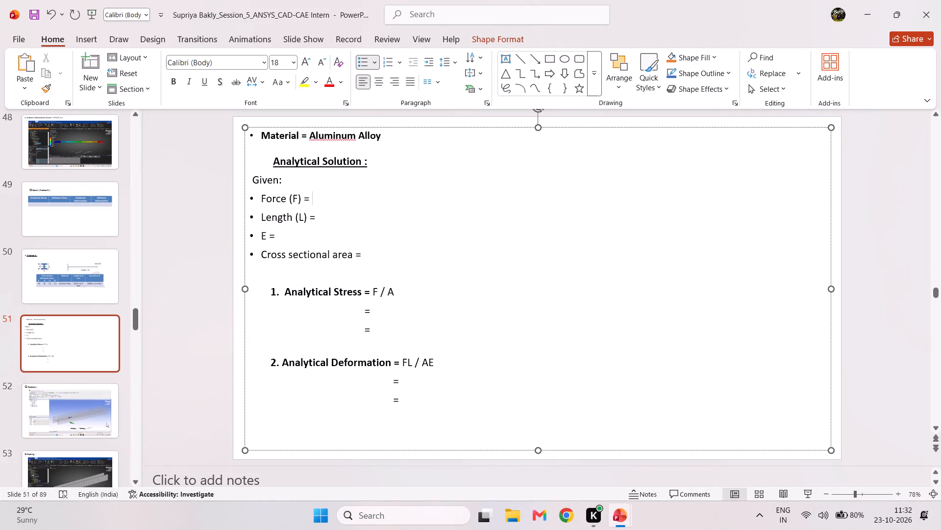
{"action": "type", "text": "5000"}
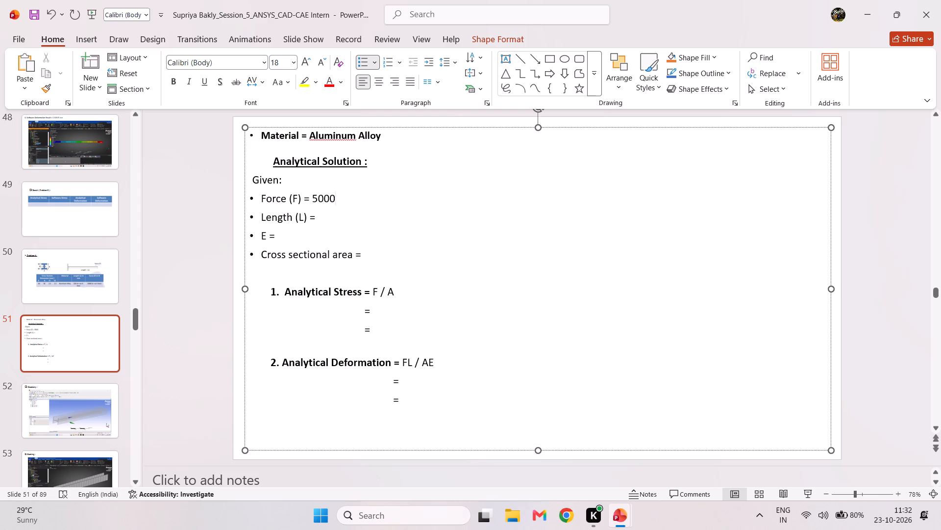
{"action": "key", "text": "space"}
{"action": "key", "text": "shift+n"}
{"action": "left_click", "coordinate": [329, 215]}
{"action": "type", "text": "330"}
{"action": "key", "text": "space"}
{"action": "type", "text": "mm"}
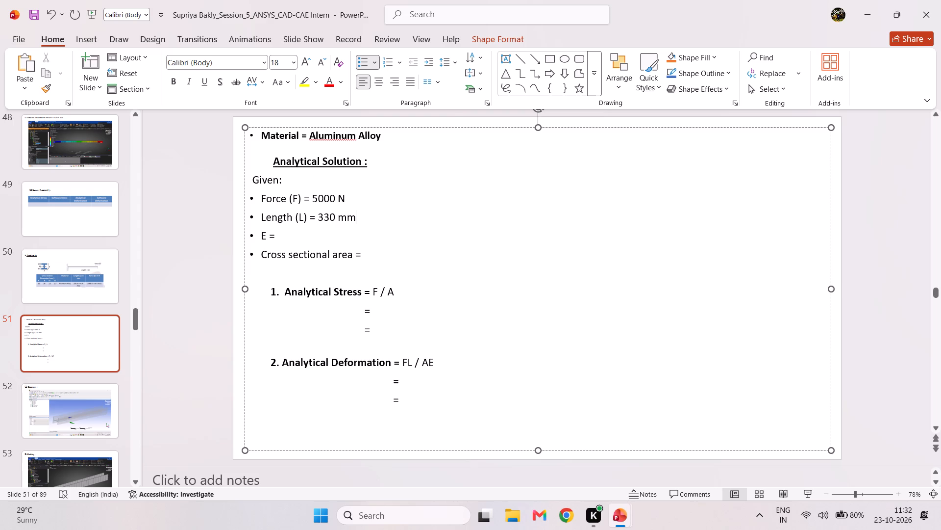
Fill in E with the previously copied value 0.71 x 10⁵ N/mm² in the given data.
{"action": "left_click", "coordinate": [318, 235]}
{"action": "key", "text": "super+v"}
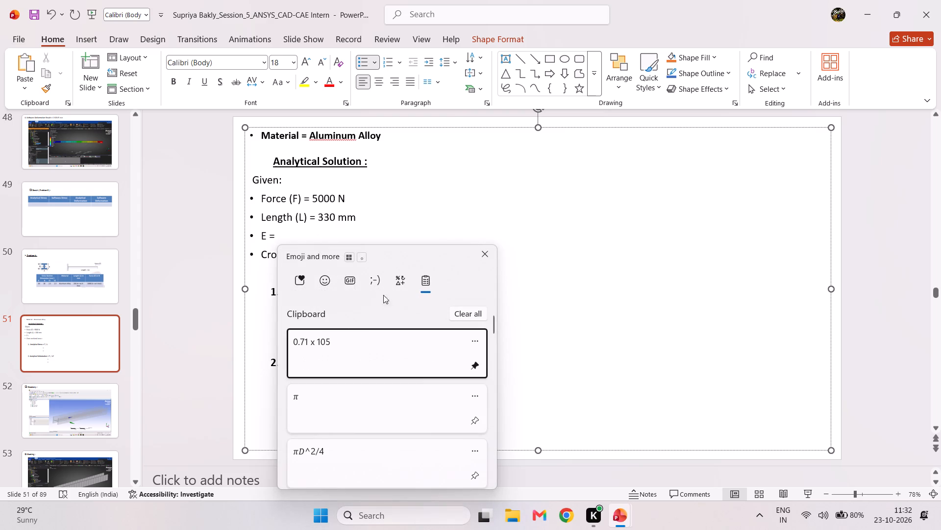
{"action": "scroll", "coordinate": [346, 394], "scroll_direction": "down", "scroll_amount": 6}
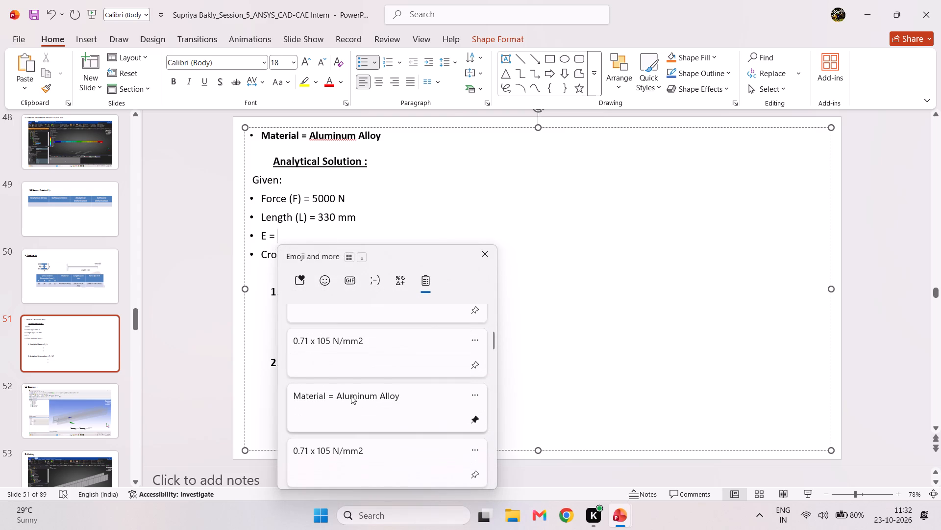
{"action": "left_click", "coordinate": [362, 349]}
{"action": "key", "text": "ctrl+v"}
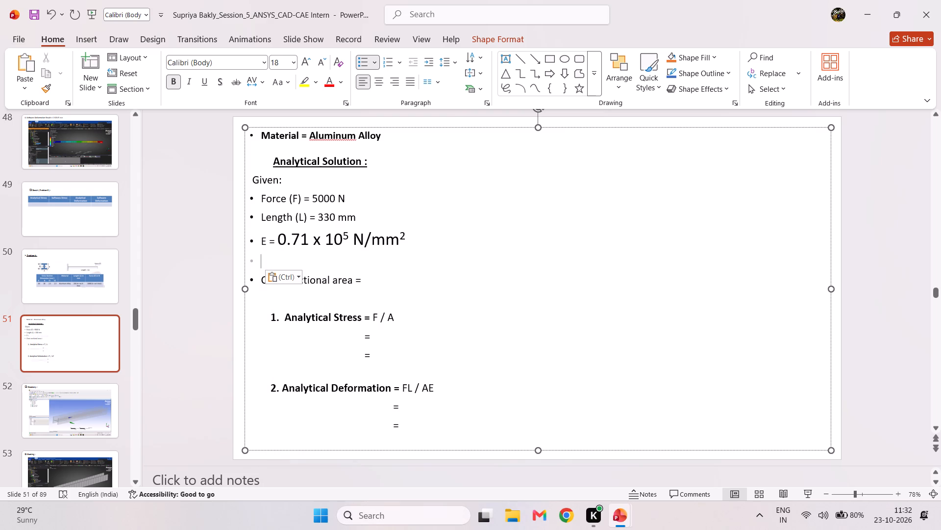
Set the font size of the E value 0.71 x 10⁵ N/mm² to 17.
{"action": "left_click_drag", "start_coordinate": [421, 243], "coordinate": [287, 234]}
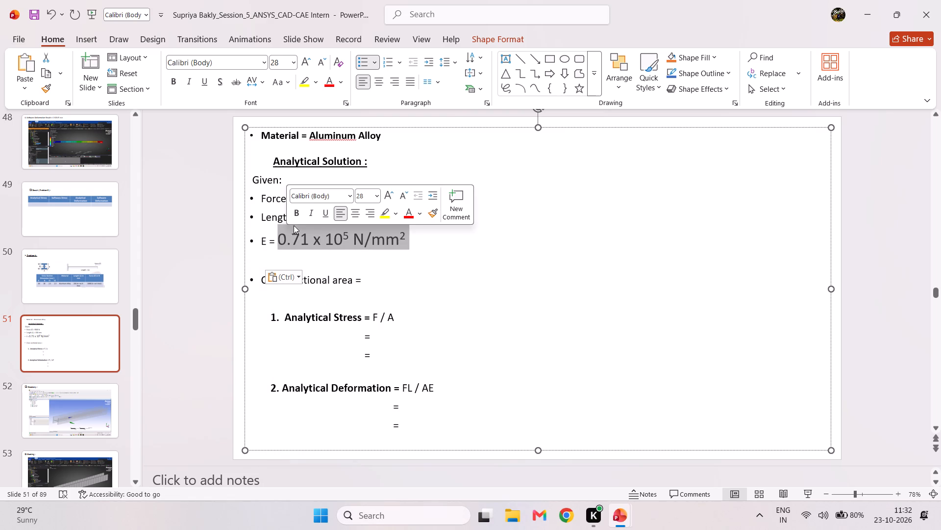
{"action": "left_click", "coordinate": [358, 190]}
{"action": "left_click", "coordinate": [362, 193]}
{"action": "type", "text": "17"}
{"action": "key", "text": "Return"}
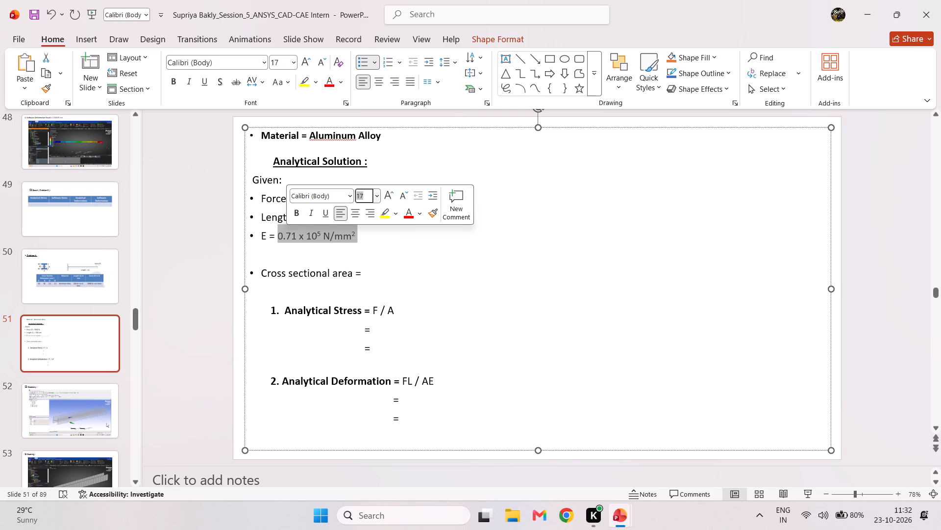
Insert the previously copied "Cross section dimension" text on the blank bullet line below the E value.
{"action": "left_click", "coordinate": [313, 251]}
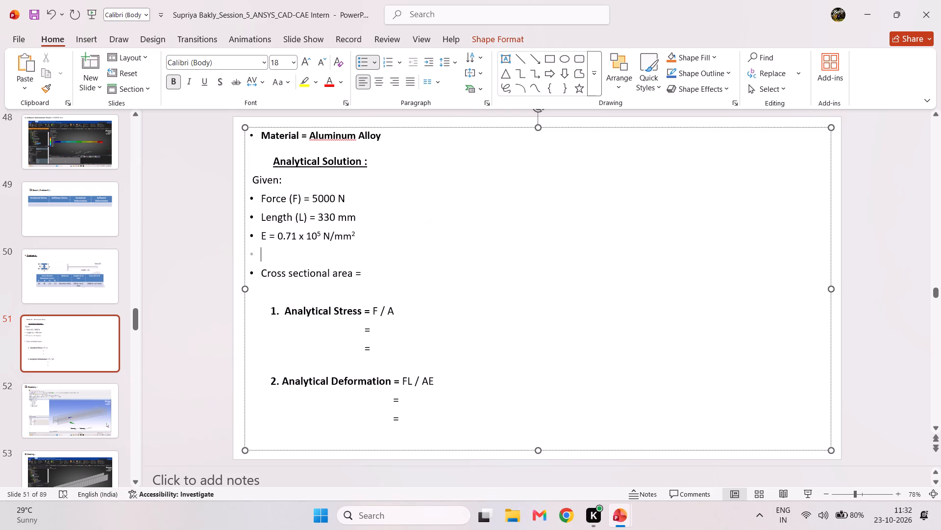
{"action": "key", "text": "super+v"}
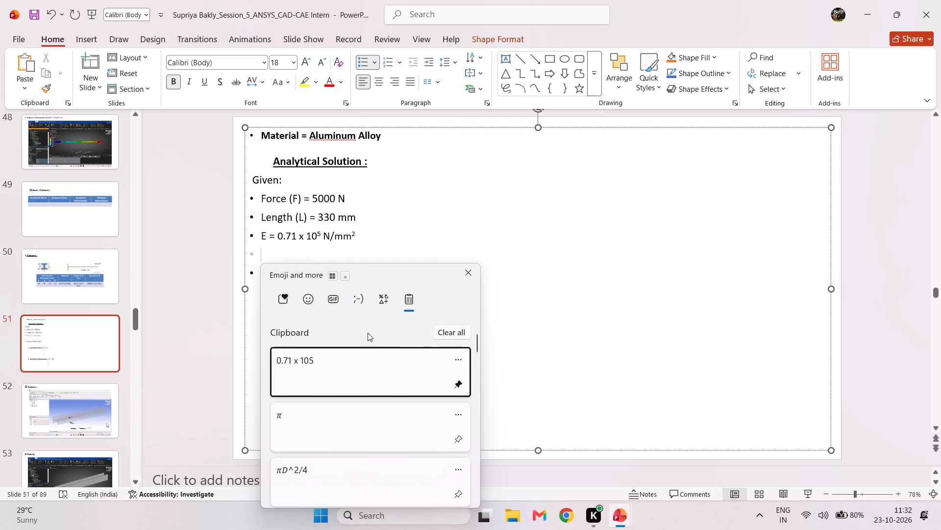
{"action": "scroll", "coordinate": [355, 429], "scroll_direction": "down", "scroll_amount": 9}
{"action": "scroll", "coordinate": [355, 429], "scroll_direction": "up", "scroll_amount": 1}
{"action": "scroll", "coordinate": [355, 429], "scroll_direction": "down", "scroll_amount": 3}
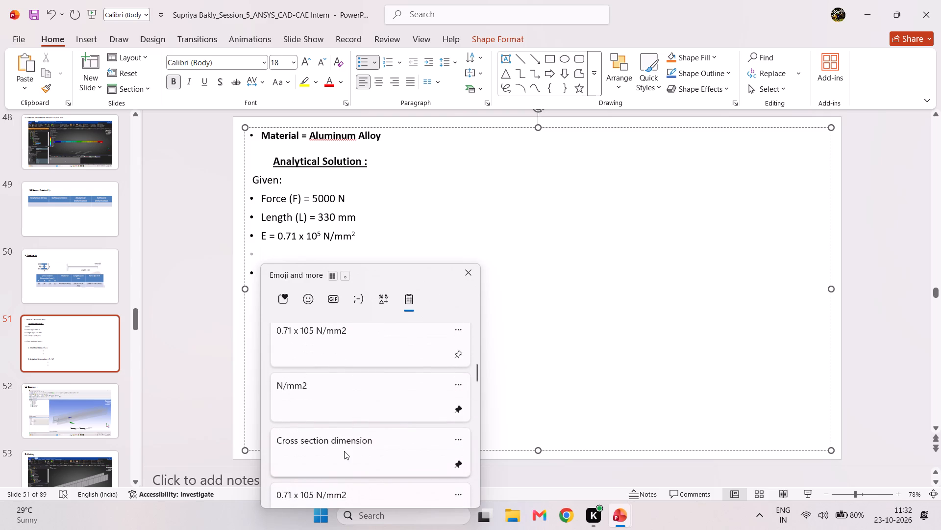
{"action": "left_click", "coordinate": [344, 451]}
{"action": "key", "text": "ctrl+v"}
Set the font size of the "Cross section dimension" line to 17.
{"action": "left_click_drag", "start_coordinate": [439, 246], "coordinate": [276, 253]}
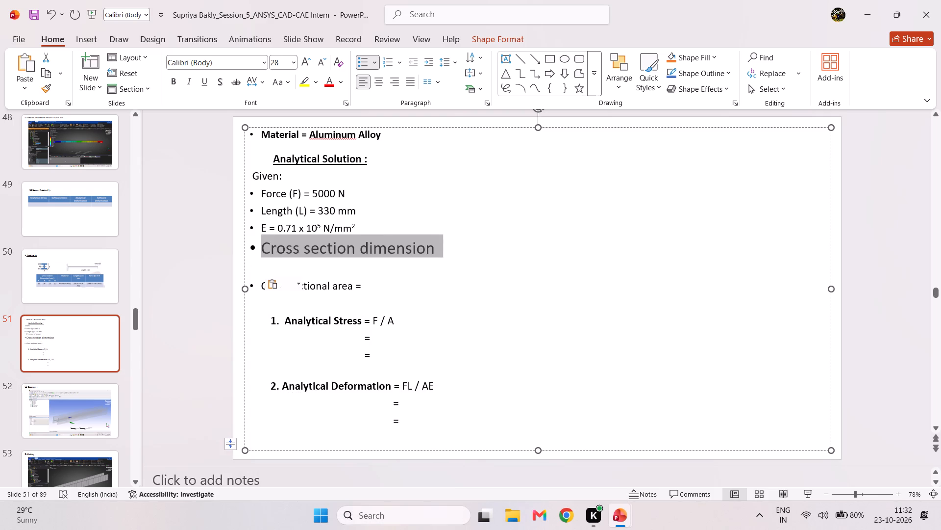
{"action": "left_click_drag", "start_coordinate": [276, 253], "coordinate": [275, 252]}
{"action": "left_click", "coordinate": [353, 212]}
{"action": "type", "text": "17"}
{"action": "key", "text": "Return"}
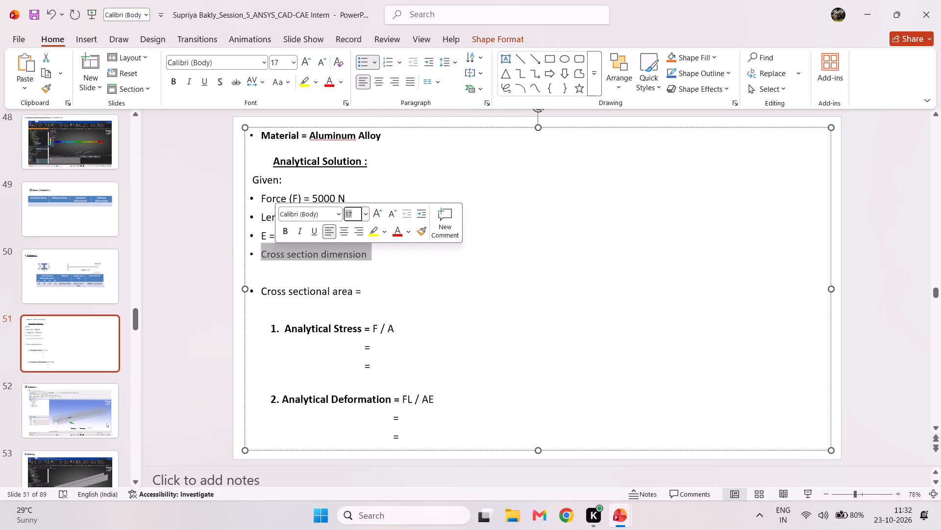
Remove the bullet from the blank line below "Cross section dimension", indent it with spaces, and enter "A = 30 mm,".
{"action": "left_click", "coordinate": [291, 264]}
{"action": "key", "text": "space"}
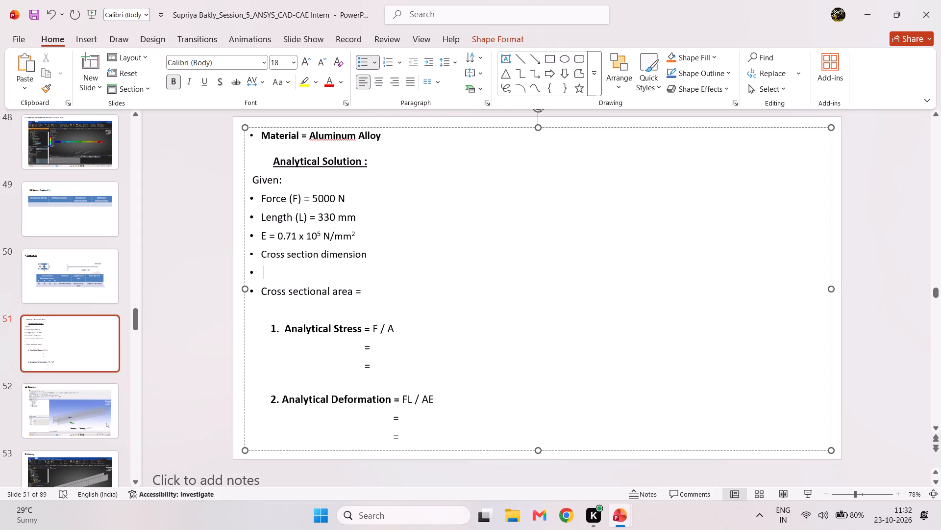
{"action": "key", "text": "BackSpace"}
{"action": "key", "text": "BackSpace"}
{"action": "key", "text": "space"}
{"action": "key", "text": "space"}
{"action": "key", "text": "shift+a"}
{"action": "key", "text": "space"}
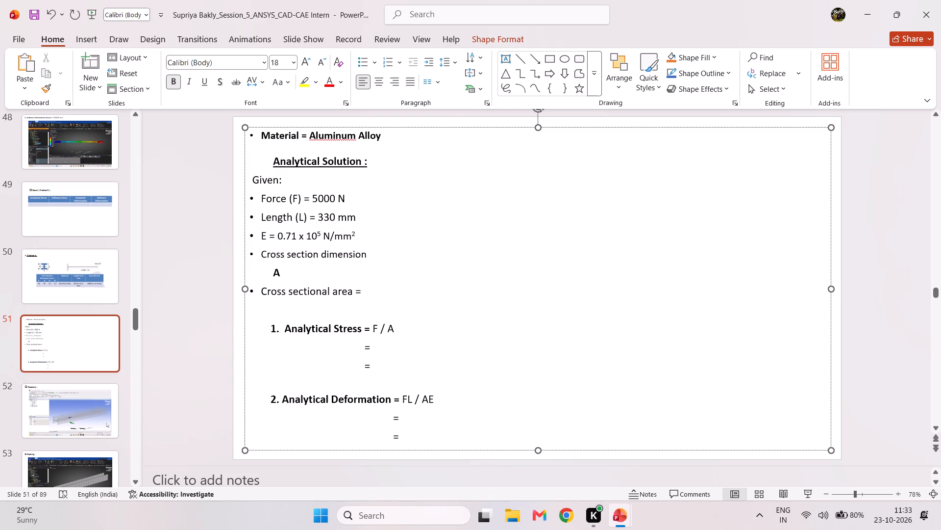
{"action": "type", "text": "="}
{"action": "key", "text": "space"}
{"action": "type", "text": "30 mm"}
{"action": "type", "text": ","}
{"action": "key", "text": "space"}
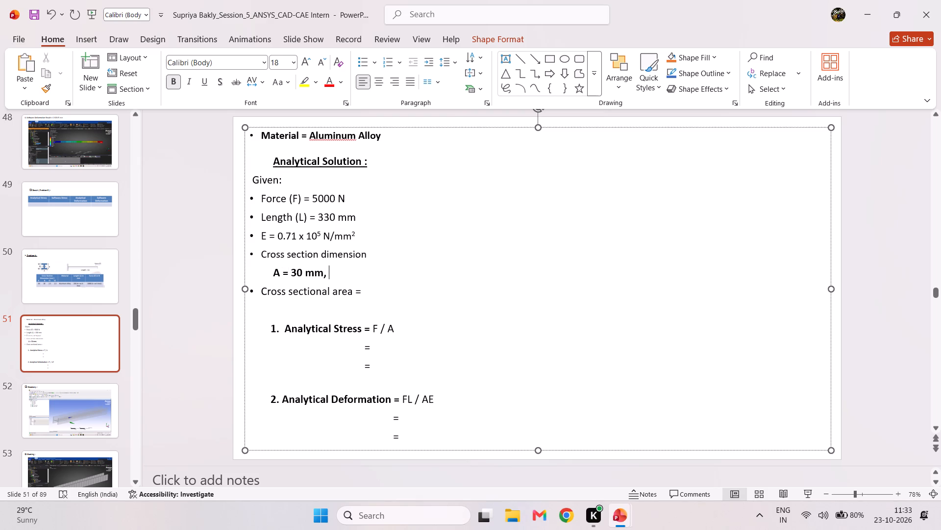
Add "B = 30 mm," after the A value on the cross section dimension line.
{"action": "type", "text": "B"}
{"action": "key", "text": "space"}
{"action": "type", "text": "="}
{"action": "key", "text": "space"}
{"action": "type", "text": "30 mm"}
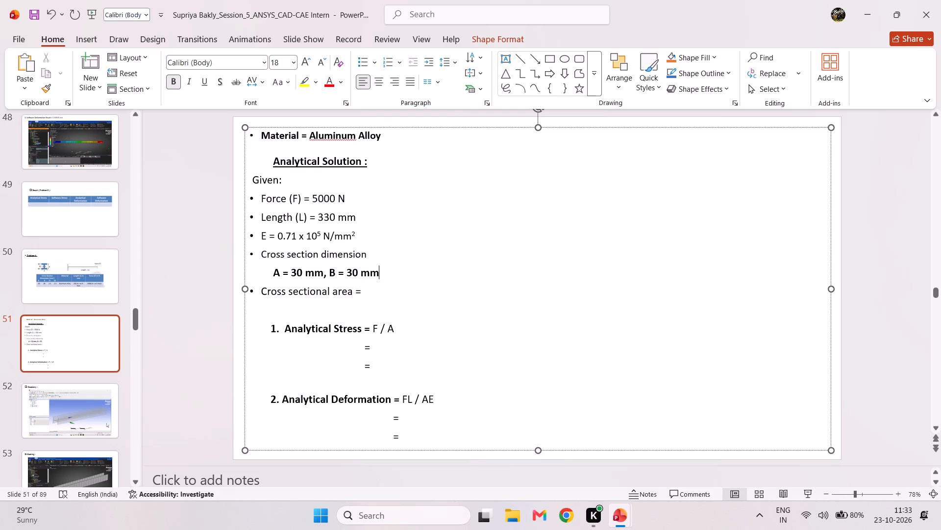
{"action": "key", "text": "space"}
{"action": "key", "text": "BackSpace"}
{"action": "type", "text": ","}
{"action": "key", "text": "space"}
Add the thickness "t = 2.5 mm" to the end of the cross section dimension values.
{"action": "type", "text": "t"}
{"action": "key", "text": "space"}
{"action": "type", "text": "="}
{"action": "key", "text": "space"}
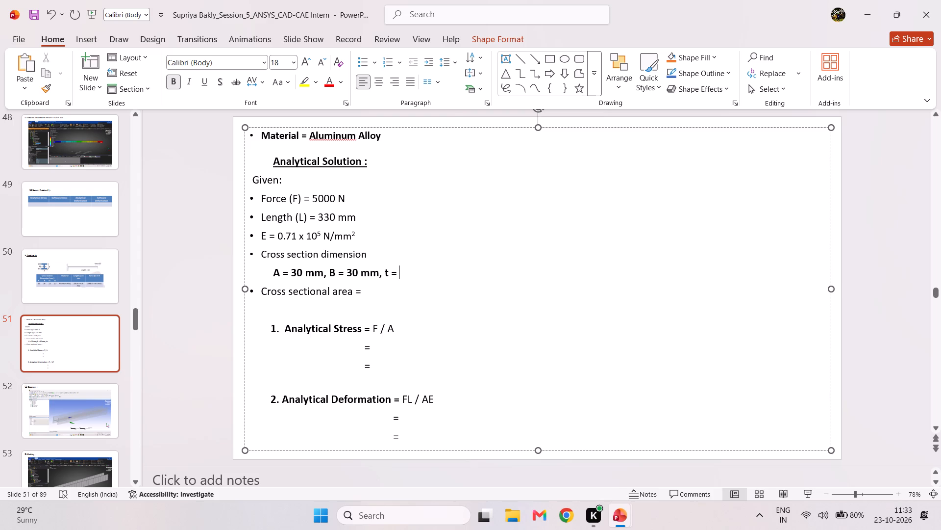
{"action": "type", "text": "2.5"}
{"action": "key", "text": "space"}
{"action": "type", "text": "mm"}
{"action": "key", "text": "space"}
{"action": "key", "text": "BackSpace"}
Add a comma after the 2.5 mm thickness value and relabel t as t₁, with the 1 in subscript.
{"action": "type", "text": ","}
{"action": "key", "text": "space"}
{"action": "key", "text": "Left"}
{"action": "key", "text": "Left"}
{"action": "key", "text": "Left"}
{"action": "key", "text": "Left"}
{"action": "key", "text": "Left"}
{"action": "key", "text": "Left"}
{"action": "key", "text": "Left"}
{"action": "key", "text": "Left"}
{"action": "key", "text": "Left"}
{"action": "key", "text": "Left"}
{"action": "key", "text": "Left"}
{"action": "key", "text": "1"}
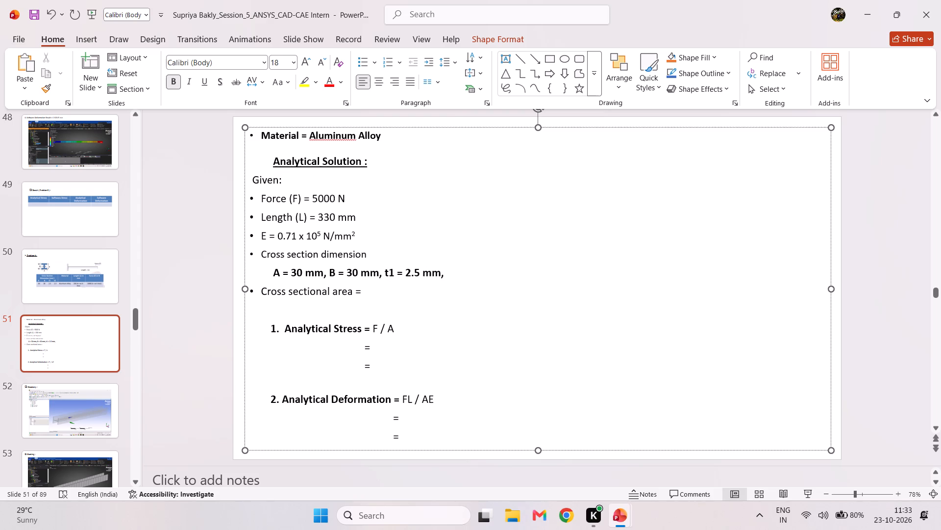
{"action": "left_click_drag", "start_coordinate": [393, 273], "coordinate": [388, 279]}
{"action": "left_click_drag", "start_coordinate": [388, 279], "coordinate": [387, 279]}
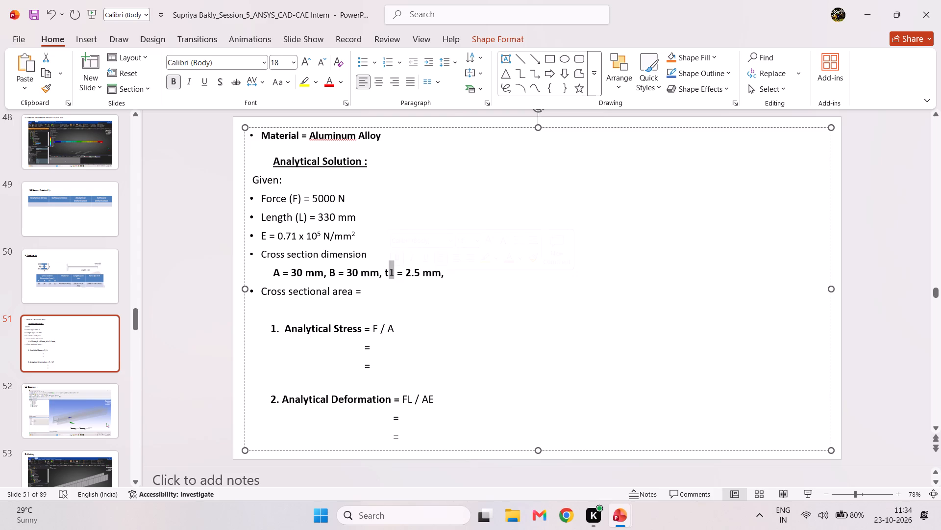
{"action": "key", "text": "ctrl+equal"}
Add "t₂ = 2.5 mm" to the end of the cross section dimension values, with the 2 in subscript.
{"action": "left_click", "coordinate": [464, 279]}
{"action": "left_click", "coordinate": [464, 279]}
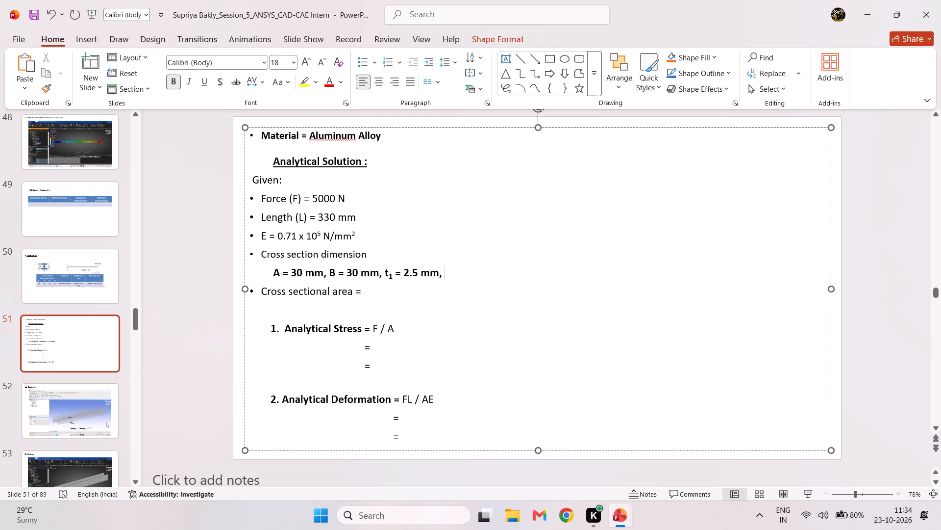
{"action": "key", "text": "t"}
{"action": "key", "text": "2"}
{"action": "key", "text": "space"}
{"action": "key", "text": "equal"}
{"action": "key", "text": "space"}
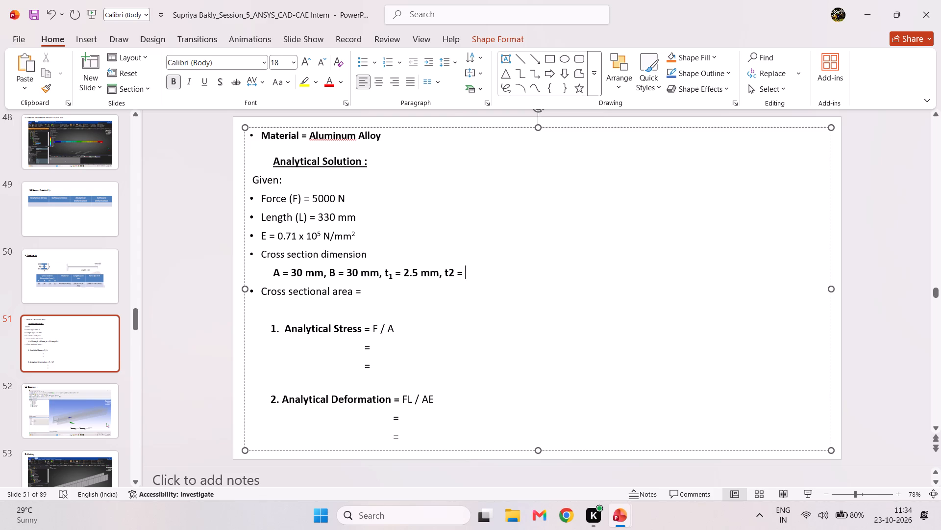
{"action": "type", "text": "2.5 mm"}
{"action": "left_click_drag", "start_coordinate": [453, 277], "coordinate": [453, 278]}
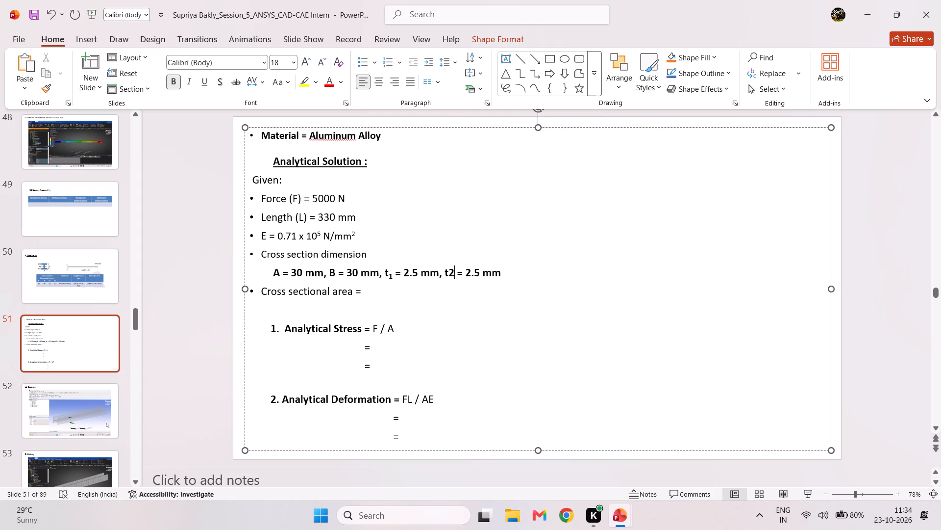
{"action": "left_click_drag", "start_coordinate": [453, 278], "coordinate": [446, 274]}
{"action": "key", "text": "ctrl+equal"}
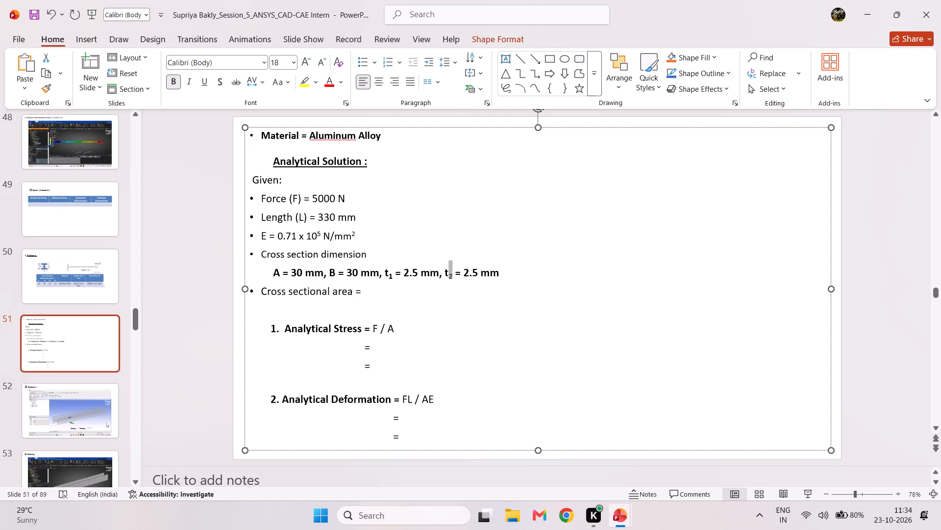
Remove the bold formatting from the whole line of A, B, t₁ and t₂ values.
{"action": "left_click", "coordinate": [511, 279]}
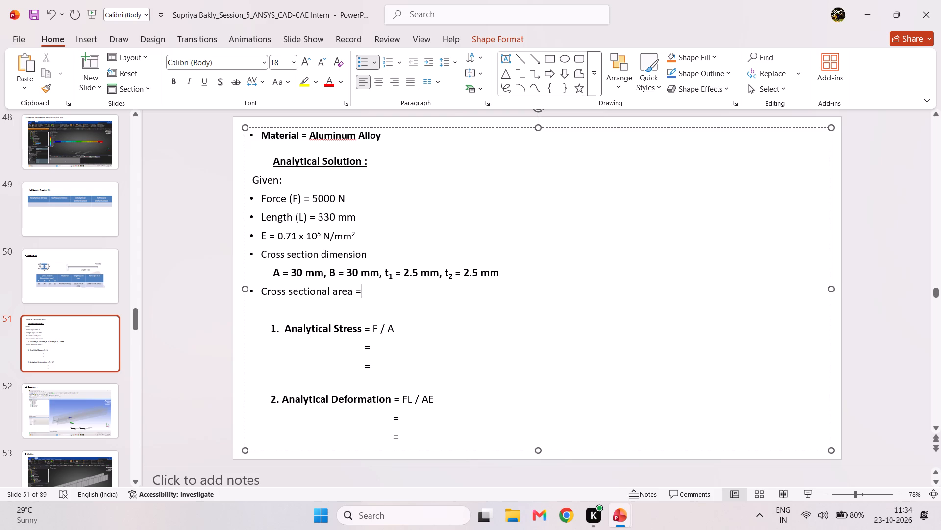
{"action": "left_click_drag", "start_coordinate": [511, 278], "coordinate": [418, 279]}
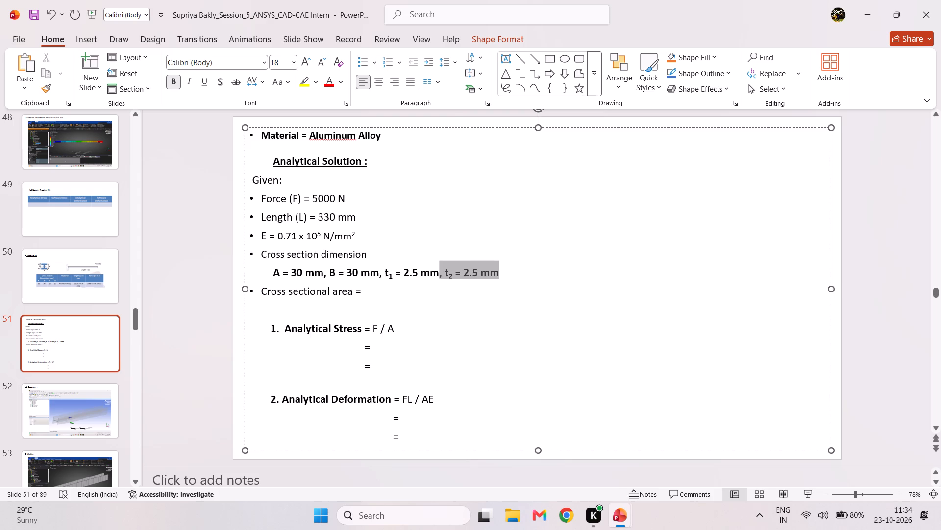
{"action": "left_click_drag", "start_coordinate": [418, 279], "coordinate": [273, 275]}
{"action": "left_click", "coordinate": [283, 252]}
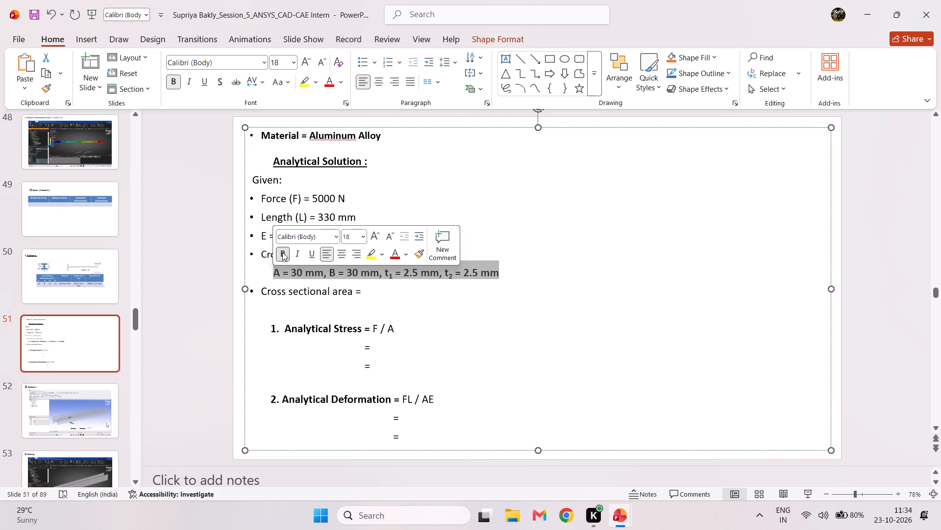
Reduce the indent of the A, B, t₁ and t₂ line by deleting three leading spaces.
{"action": "left_click", "coordinate": [273, 271]}
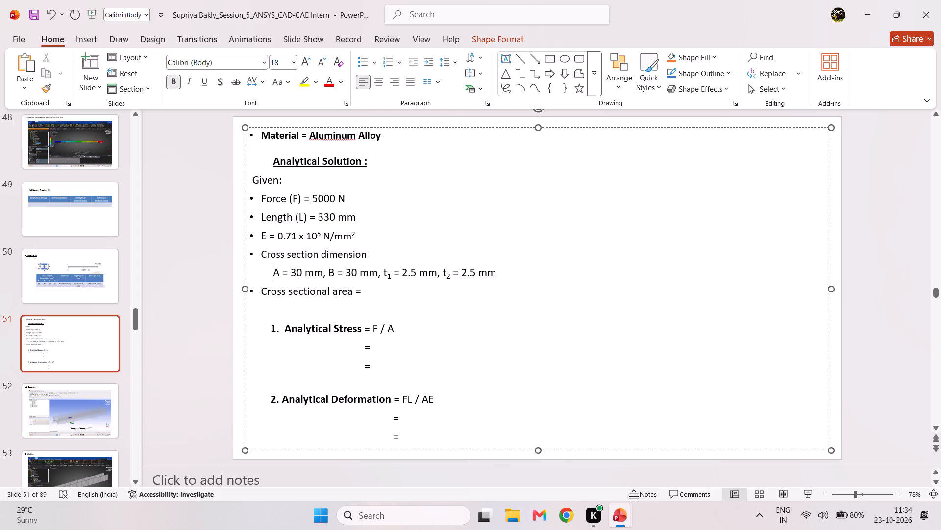
{"action": "key", "text": "BackSpace"}
{"action": "key", "text": "BackSpace"}
{"action": "key", "text": "BackSpace"}
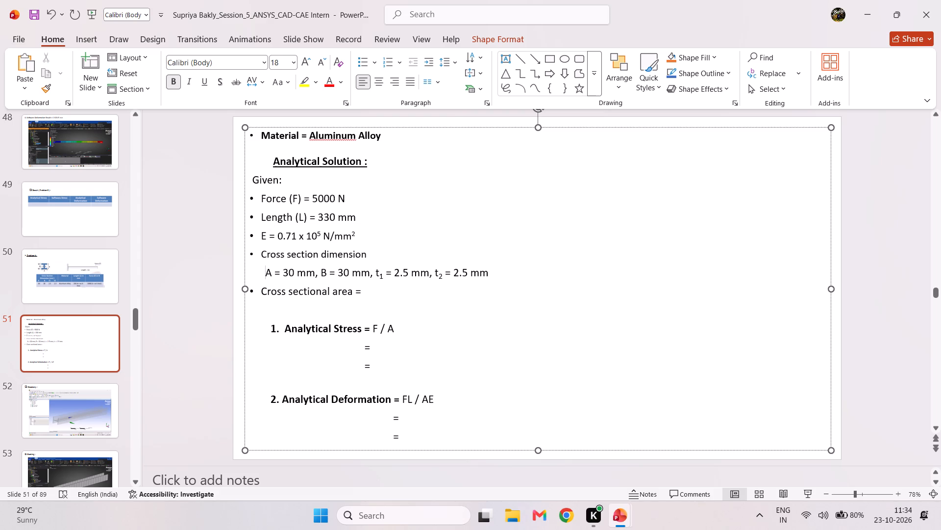
Complete the "Cross sectional area =" line with "150 + 62.5 = 212.5".
{"action": "left_click", "coordinate": [366, 292]}
{"action": "key", "text": "space"}
{"action": "type", "text": "150"}
{"action": "key", "text": "space"}
{"action": "key", "text": "plus"}
{"action": "key", "text": "space"}
{"action": "type", "text": "62.5"}
{"action": "key", "text": "space"}
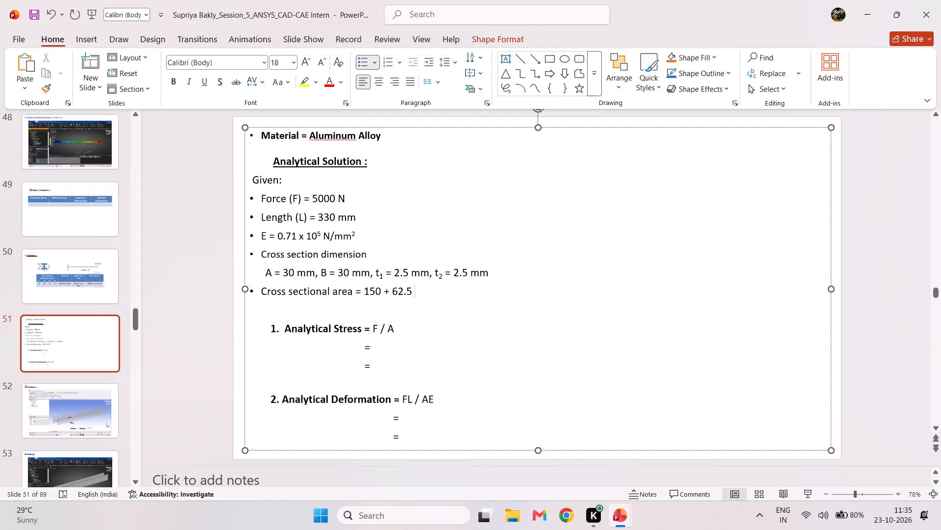
{"action": "type", "text": "="}
{"action": "key", "text": "space"}
{"action": "type", "text": "212"}
{"action": "type", "text": ".5"}
{"action": "key", "text": "space"}
Insert the unit mm² after 212.5 from the clipboard history.
{"action": "key", "text": "super+v"}
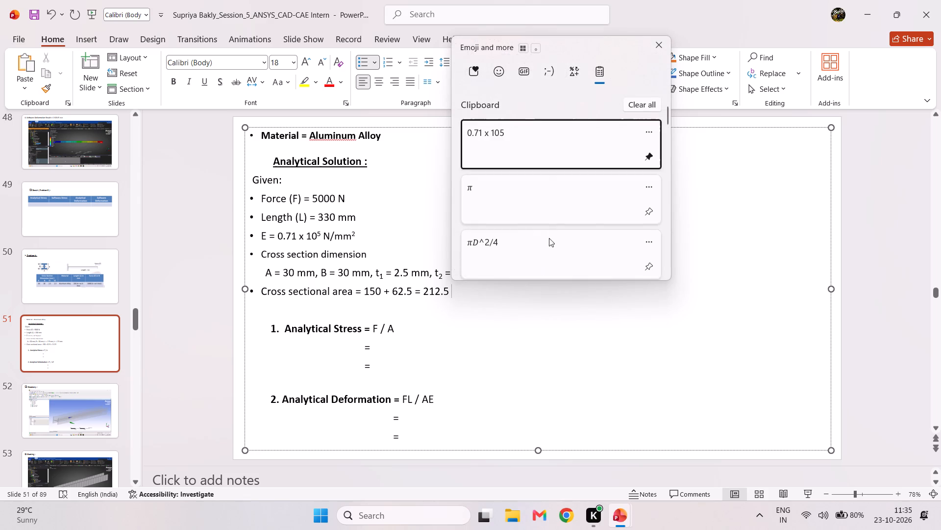
{"action": "scroll", "coordinate": [553, 209], "scroll_direction": "down", "scroll_amount": 7}
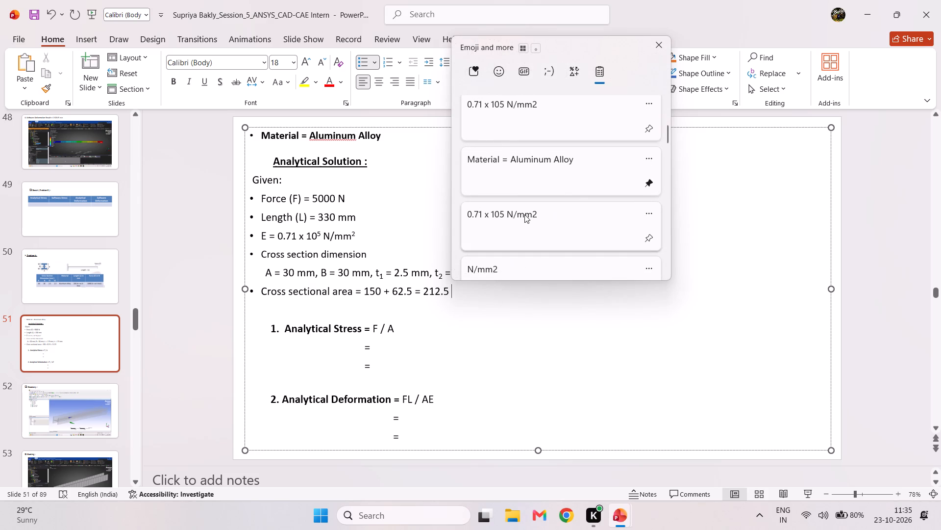
{"action": "scroll", "coordinate": [524, 214], "scroll_direction": "down", "scroll_amount": 4}
{"action": "scroll", "coordinate": [524, 214], "scroll_direction": "up", "scroll_amount": 11}
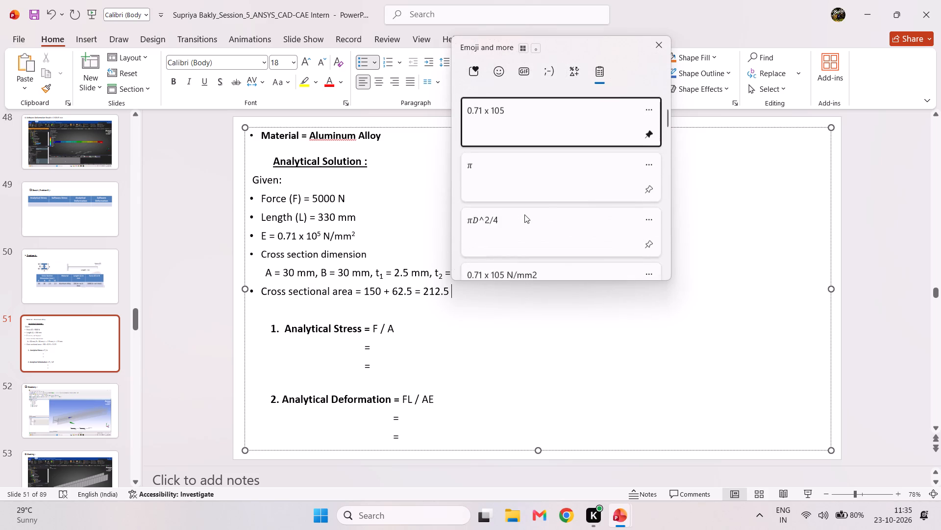
{"action": "scroll", "coordinate": [524, 214], "scroll_direction": "down", "scroll_amount": 13}
{"action": "scroll", "coordinate": [524, 214], "scroll_direction": "up", "scroll_amount": 1}
{"action": "scroll", "coordinate": [524, 214], "scroll_direction": "down", "scroll_amount": 5}
{"action": "left_click", "coordinate": [522, 163]}
{"action": "key", "text": "ctrl+v"}
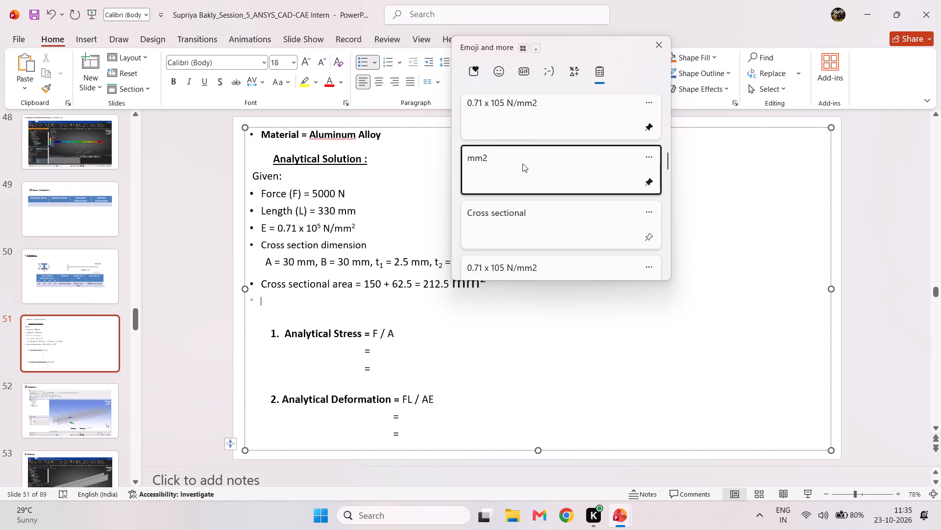
Set the font size of the mm² unit on the cross sectional area line to 17.
{"action": "left_click_drag", "start_coordinate": [491, 284], "coordinate": [462, 286]}
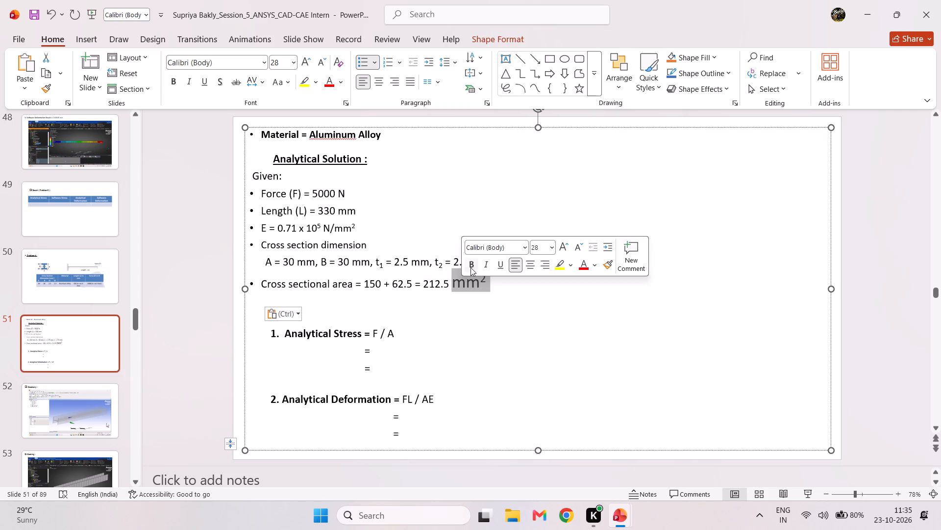
{"action": "left_click", "coordinate": [533, 247]}
{"action": "type", "text": "17"}
{"action": "key", "text": "Return"}
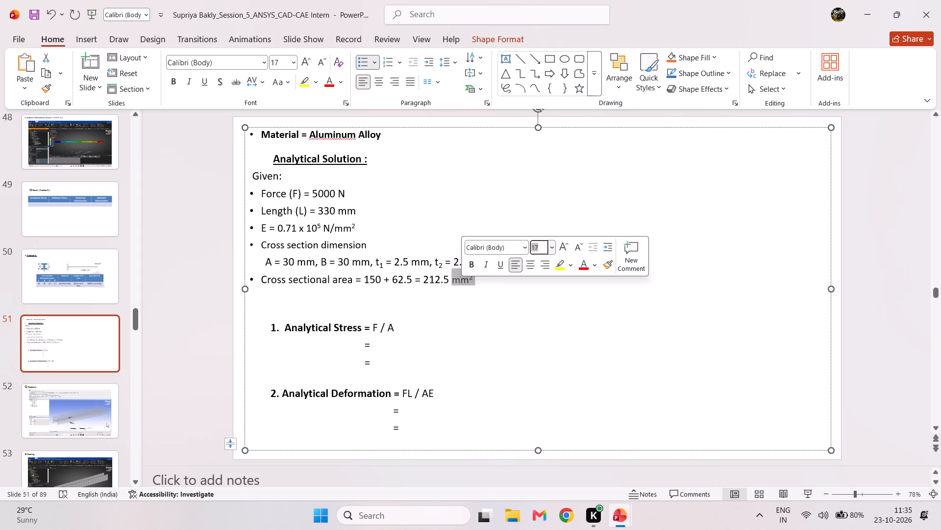
{"action": "left_click", "coordinate": [461, 295]}
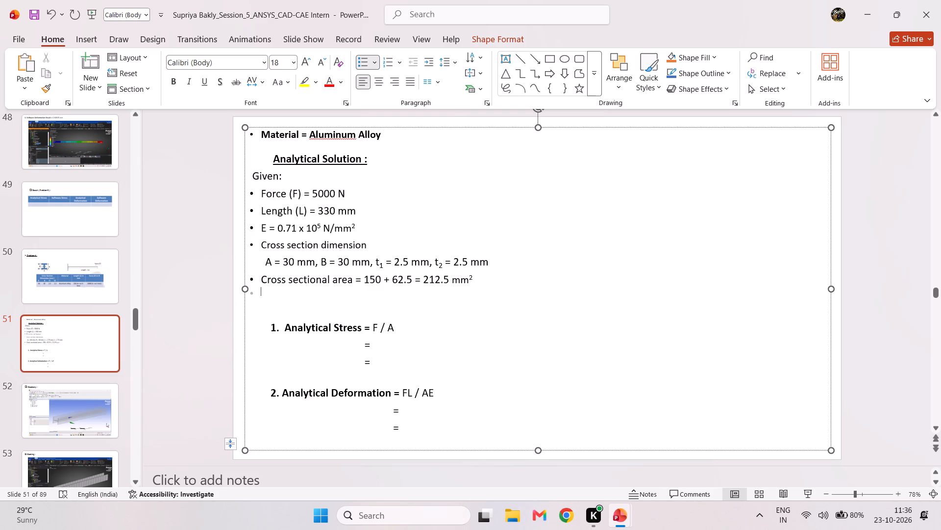
Examine the completed analytical solution on slide 43 as a layout reference and return to slide 51.
{"action": "left_click", "coordinate": [510, 266]}
{"action": "scroll", "coordinate": [83, 233], "scroll_direction": "up", "scroll_amount": 4}
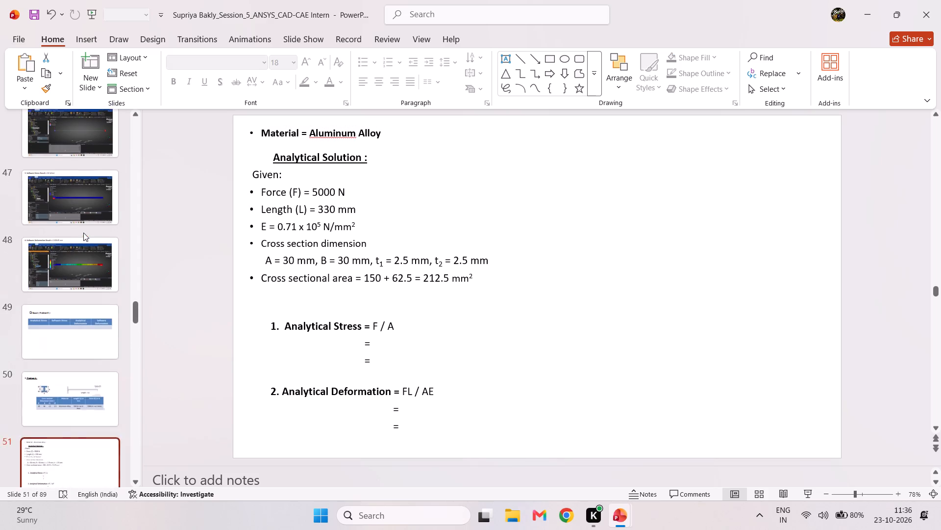
{"action": "scroll", "coordinate": [83, 232], "scroll_direction": "up", "scroll_amount": 10}
{"action": "left_click", "coordinate": [79, 247]}
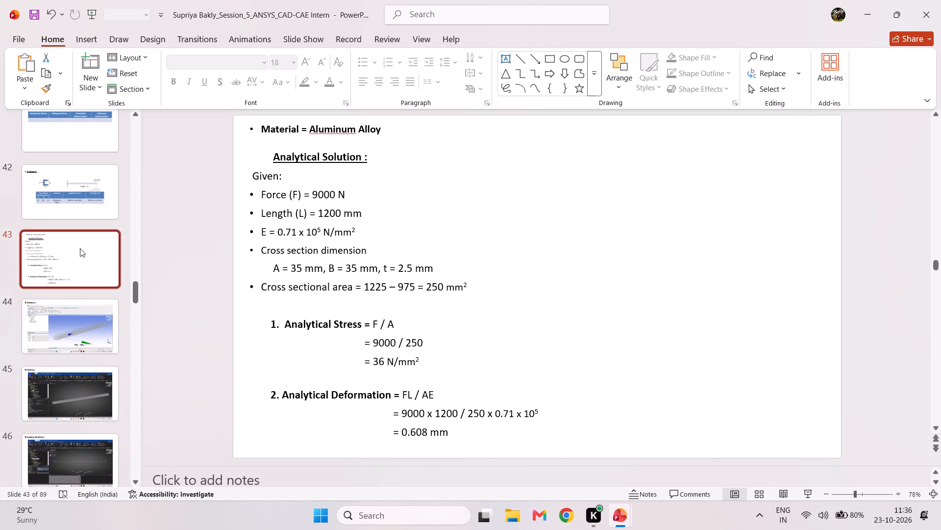
{"action": "scroll", "coordinate": [63, 395], "scroll_direction": "down", "scroll_amount": 7}
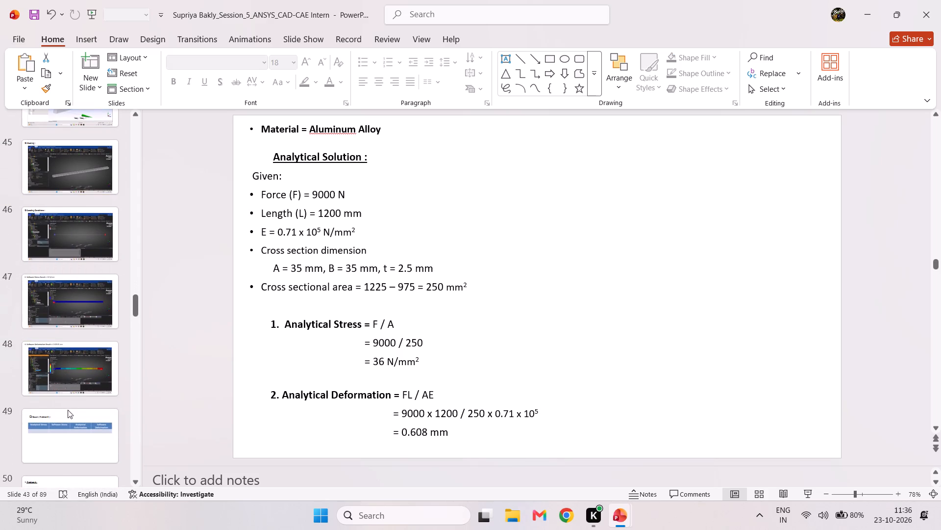
{"action": "scroll", "coordinate": [67, 418], "scroll_direction": "down", "scroll_amount": 5}
{"action": "left_click", "coordinate": [70, 398]}
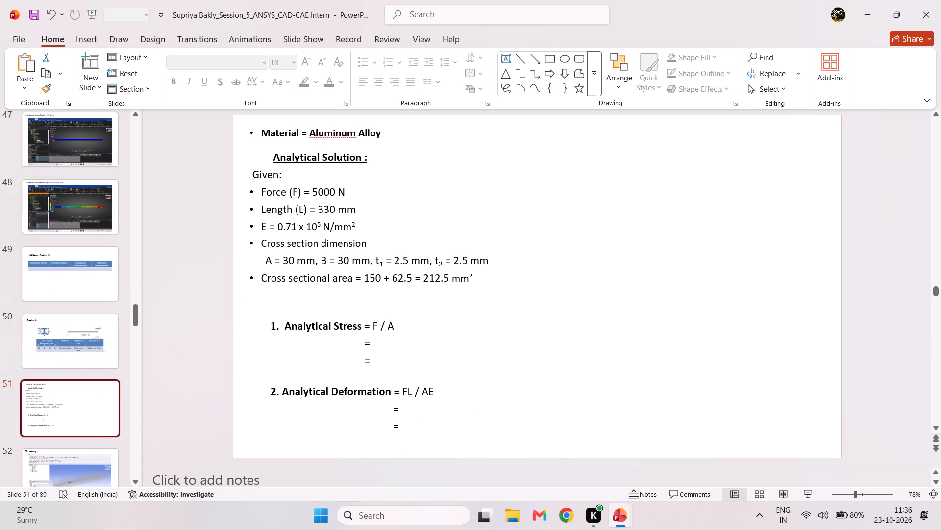
Remove the extra blank line and its leading spaces between the cross sectional area line and the Analytical Stress heading.
{"action": "left_click", "coordinate": [374, 316]}
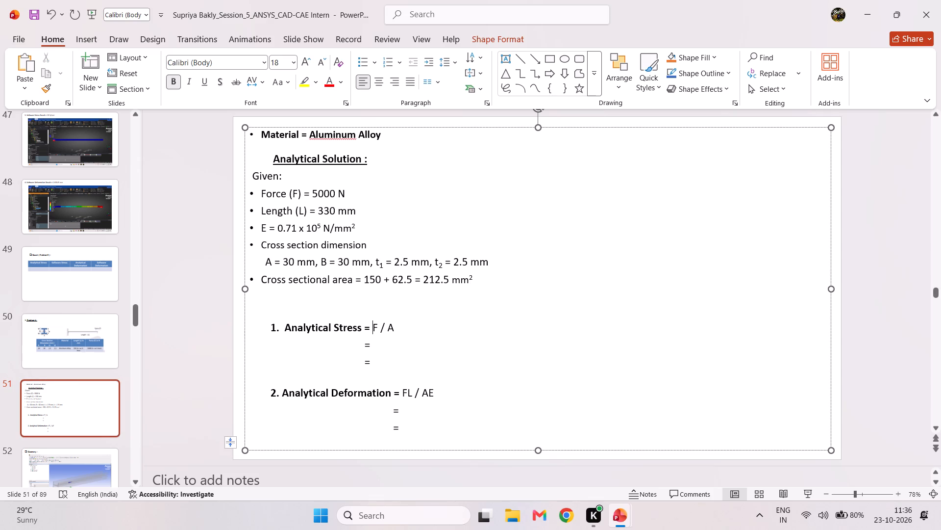
{"action": "left_click", "coordinate": [371, 291]}
{"action": "left_click", "coordinate": [368, 307]}
{"action": "key", "text": "BackSpace"}
{"action": "key", "text": "BackSpace"}
{"action": "key", "text": "BackSpace"}
{"action": "key", "text": "BackSpace"}
{"action": "key", "text": "BackSpace"}
{"action": "key", "text": "BackSpace"}
{"action": "key", "text": "BackSpace"}
{"action": "key", "text": "BackSpace"}
{"action": "key", "text": "BackSpace"}
{"action": "key", "text": "BackSpace"}
{"action": "key", "text": "BackSpace"}
{"action": "key", "text": "BackSpace"}
{"action": "key", "text": "BackSpace"}
{"action": "key", "text": "BackSpace"}
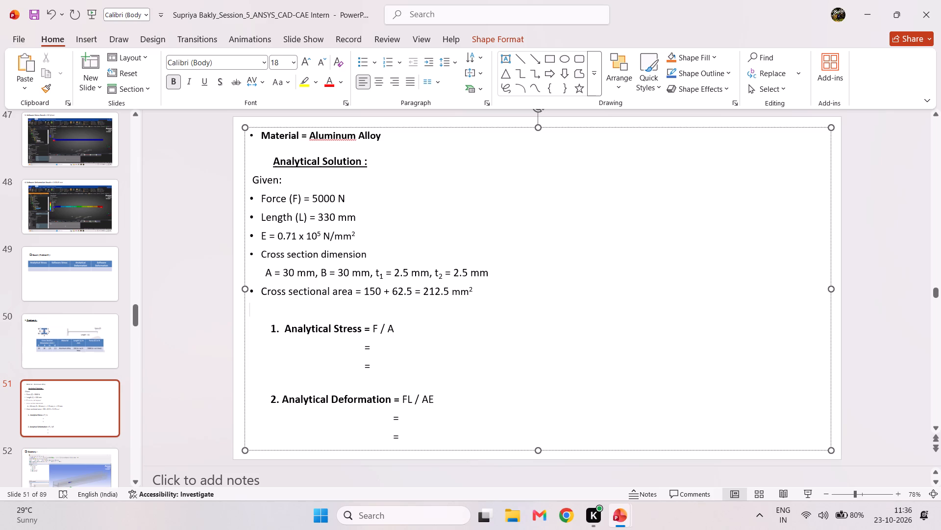
Fill in the first blank line under Analytical Stress with the substitution "5000 / 212.5".
{"action": "left_click", "coordinate": [392, 350]}
{"action": "type", "text": "5000"}
{"action": "key", "text": "space"}
{"action": "type", "text": "/"}
{"action": "key", "text": "space"}
{"action": "type", "text": "212.5"}
Enter the analytical stress result as 23.5 N/mm², inserting the unit from the clipboard history.
{"action": "left_click", "coordinate": [389, 365]}
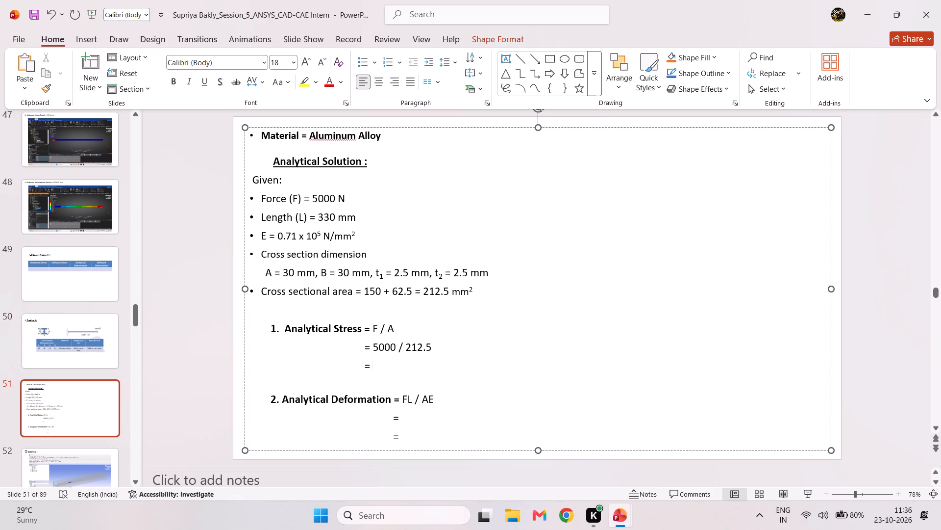
{"action": "type", "text": "23.5"}
{"action": "key", "text": "space"}
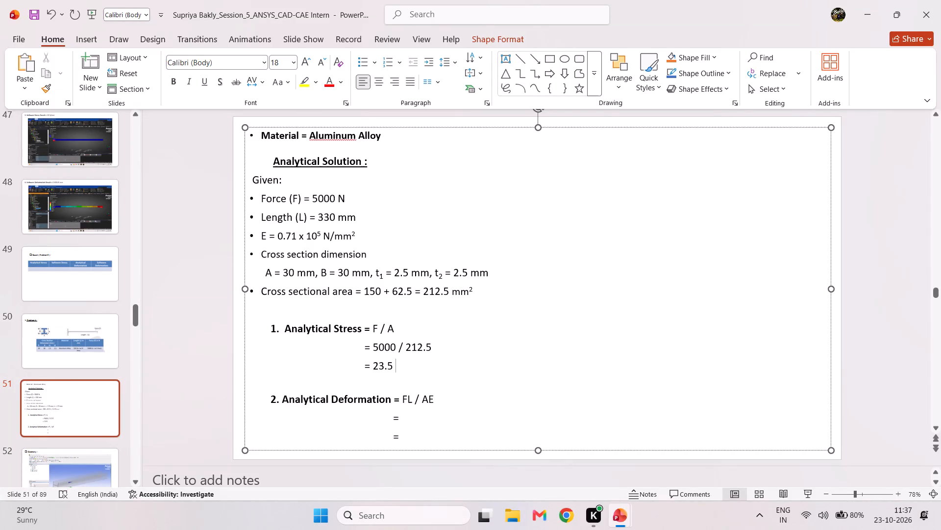
{"action": "key", "text": "super+v"}
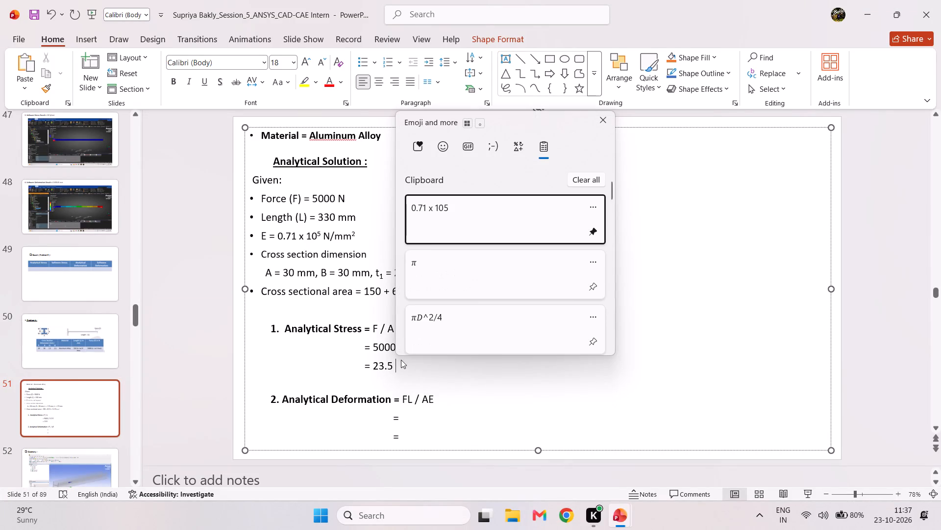
{"action": "scroll", "coordinate": [474, 290], "scroll_direction": "down", "scroll_amount": 1}
{"action": "scroll", "coordinate": [474, 289], "scroll_direction": "up", "scroll_amount": 1}
{"action": "scroll", "coordinate": [474, 289], "scroll_direction": "down", "scroll_amount": 9}
{"action": "scroll", "coordinate": [476, 288], "scroll_direction": "up", "scroll_amount": 2}
{"action": "scroll", "coordinate": [476, 288], "scroll_direction": "down", "scroll_amount": 1}
{"action": "scroll", "coordinate": [476, 288], "scroll_direction": "up", "scroll_amount": 2}
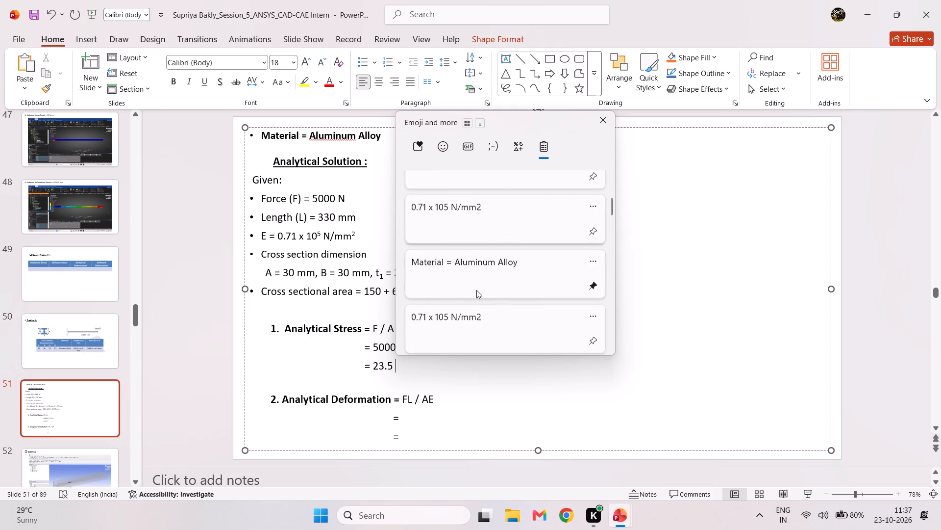
{"action": "scroll", "coordinate": [476, 301], "scroll_direction": "down", "scroll_amount": 4}
{"action": "left_click", "coordinate": [471, 276]}
{"action": "key", "text": "ctrl+v"}
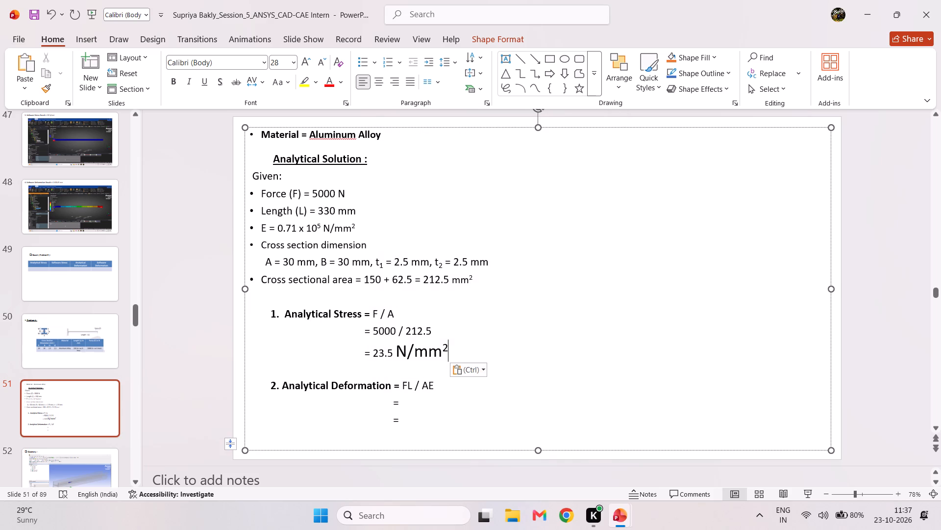
Set the font size of the N/mm² unit on the analytical stress result line to 17.
{"action": "left_click_drag", "start_coordinate": [457, 354], "coordinate": [399, 354]}
{"action": "left_click", "coordinate": [476, 314]}
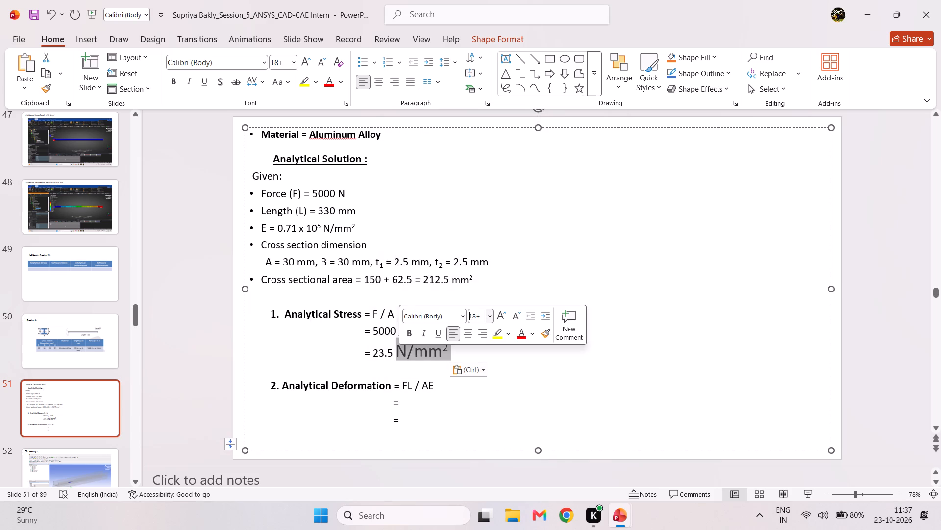
{"action": "type", "text": "17"}
{"action": "key", "text": "Return"}
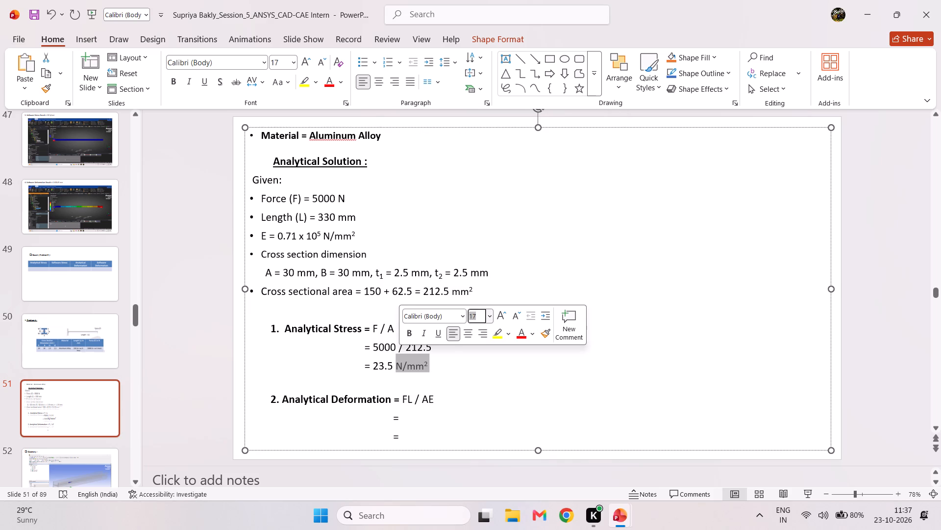
Fill in the Analytical Deformation substitution with "5000 x 330 / 212.5 x 0.71 x 10⁵", taking 0.71 x 10⁵ from the clipboard history.
{"action": "left_click", "coordinate": [426, 417]}
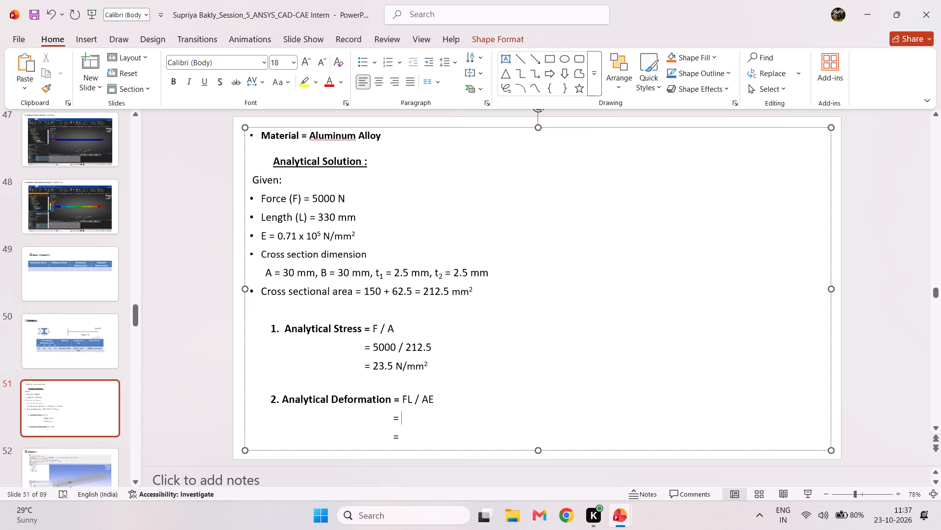
{"action": "type", "text": "5000"}
{"action": "key", "text": "space"}
{"action": "type", "text": "x"}
{"action": "key", "text": "space"}
{"action": "type", "text": "330 /"}
{"action": "key", "text": "space"}
{"action": "type", "text": "212.5"}
{"action": "key", "text": "space"}
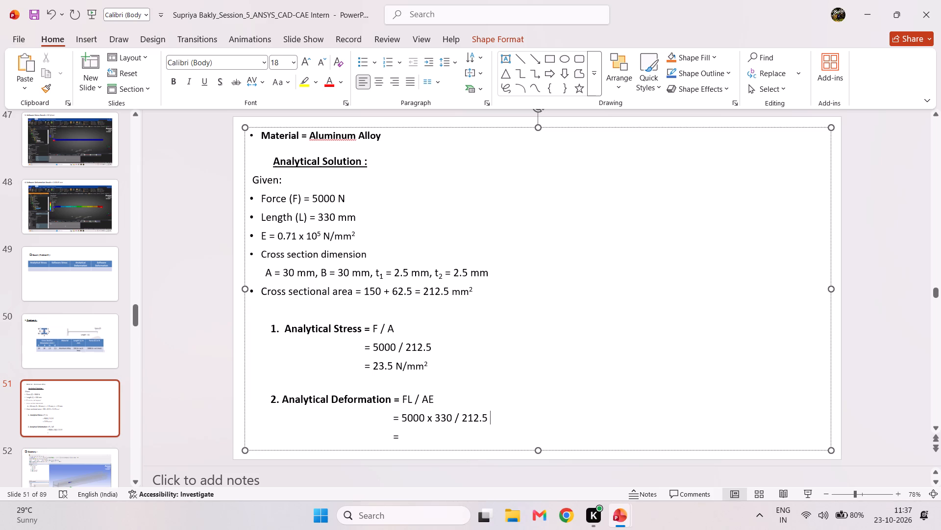
{"action": "key", "text": "x"}
{"action": "key", "text": "space"}
{"action": "key", "text": "super+v"}
{"action": "left_click", "coordinate": [538, 278]}
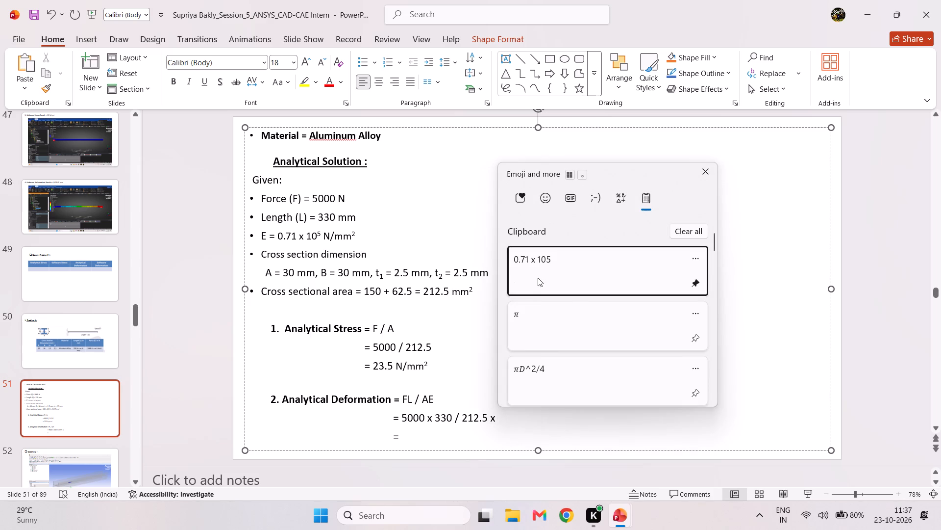
{"action": "key", "text": "ctrl+v"}
Set the font size of 0.71 x 10⁵ in the deformation substitution to 17.
{"action": "left_click_drag", "start_coordinate": [585, 398], "coordinate": [499, 398]}
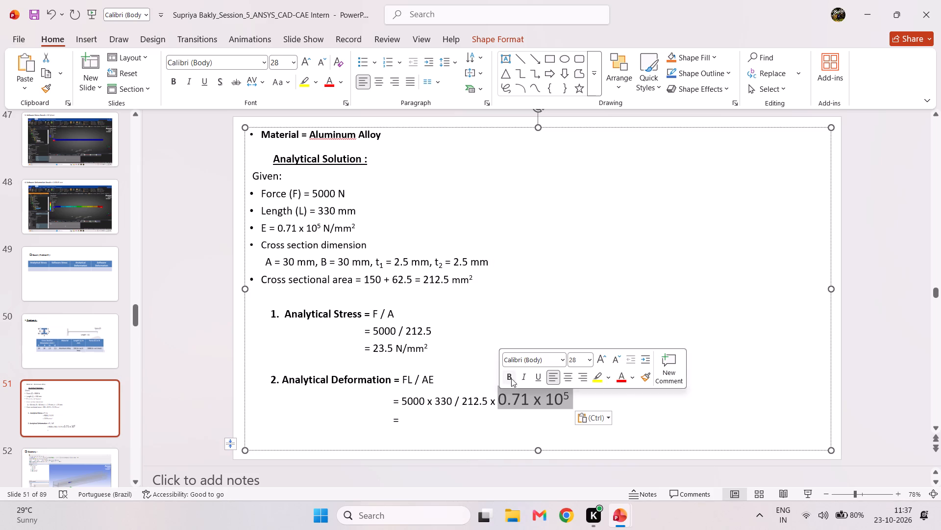
{"action": "left_click", "coordinate": [579, 358]}
{"action": "type", "text": "17"}
{"action": "key", "text": "Return"}
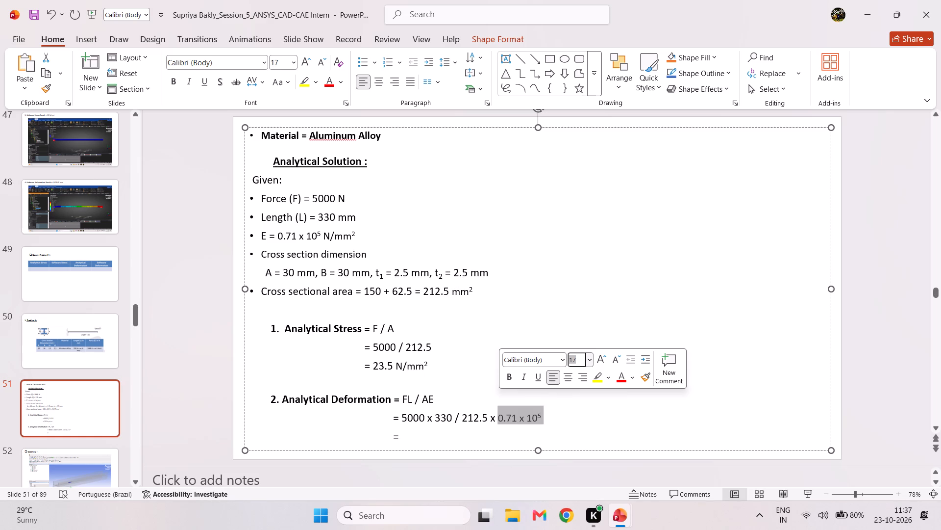
Place the text cursor after the equals sign on the Analytical Deformation result line.
{"action": "left_click", "coordinate": [432, 442]}
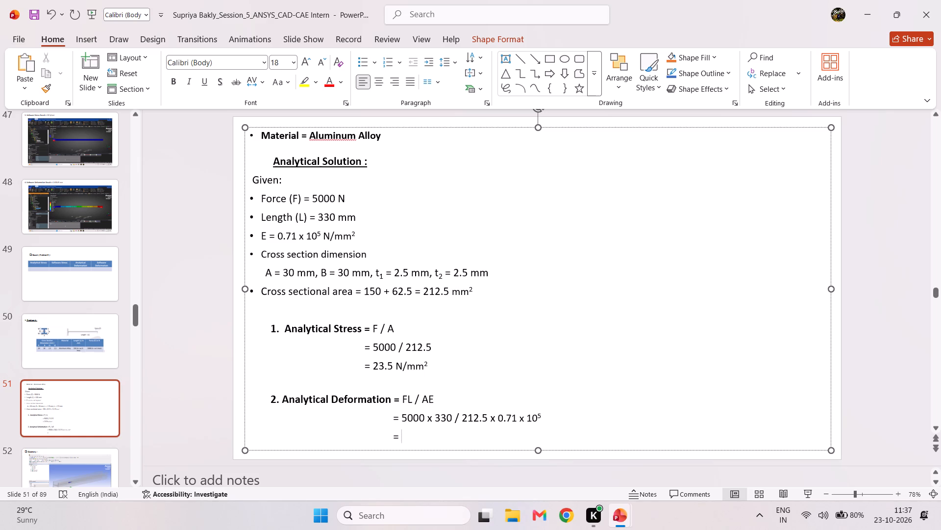
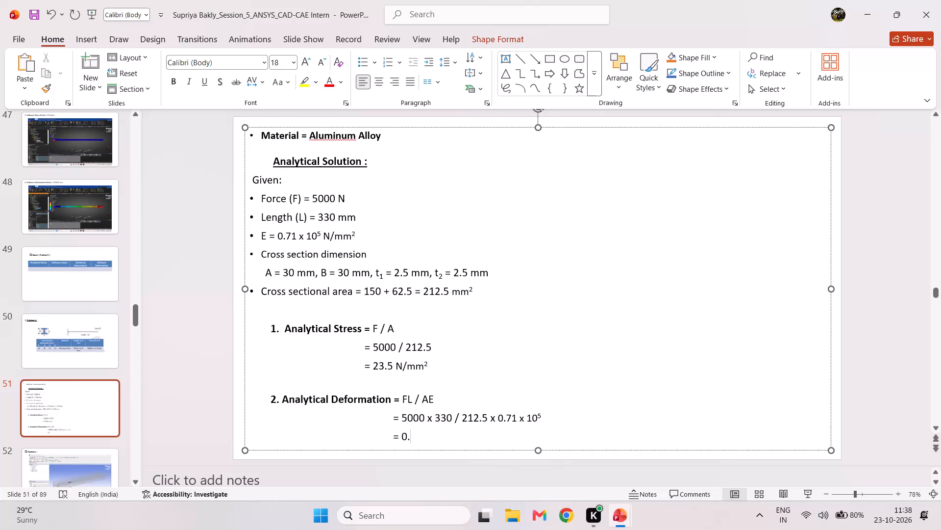
Complete the Analytical Deformation result on slide 51 as 0.109 mm and save the presentation.
{"action": "type", "text": "109"}
{"action": "key", "text": "space"}
{"action": "type", "text": "mm"}
{"action": "left_click", "coordinate": [31, 15]}
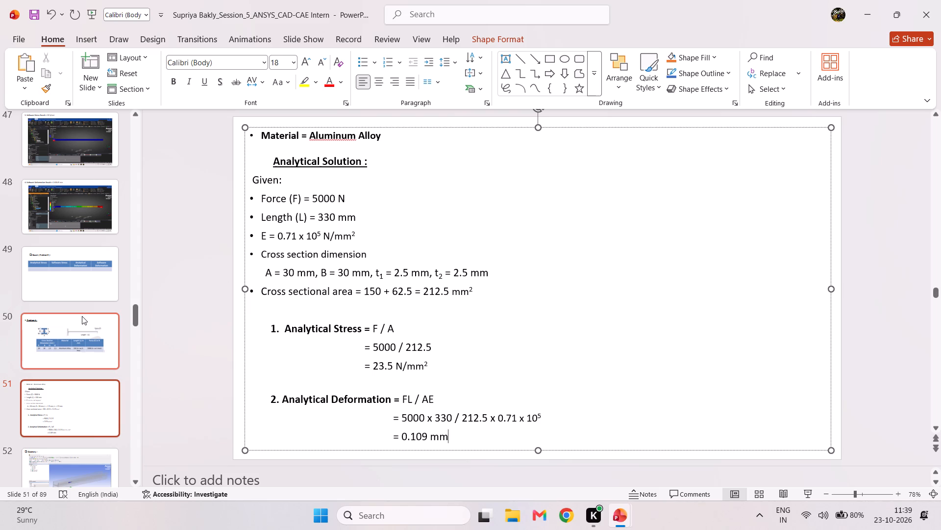
Go to slide 55 and place the text cursor after the equals sign of the Software Stress Result heading.
{"action": "scroll", "coordinate": [82, 316], "scroll_direction": "down", "scroll_amount": 5}
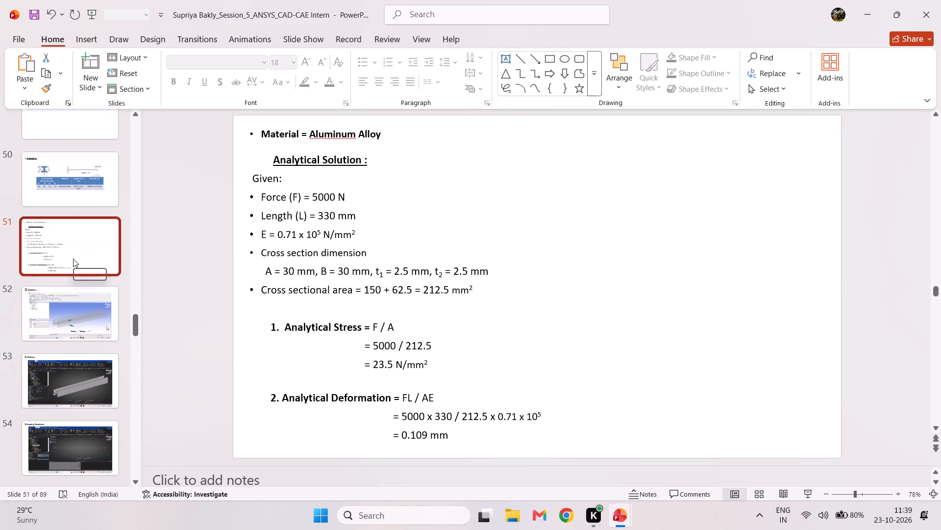
{"action": "scroll", "coordinate": [73, 259], "scroll_direction": "down", "scroll_amount": 2}
{"action": "scroll", "coordinate": [66, 371], "scroll_direction": "down", "scroll_amount": 3}
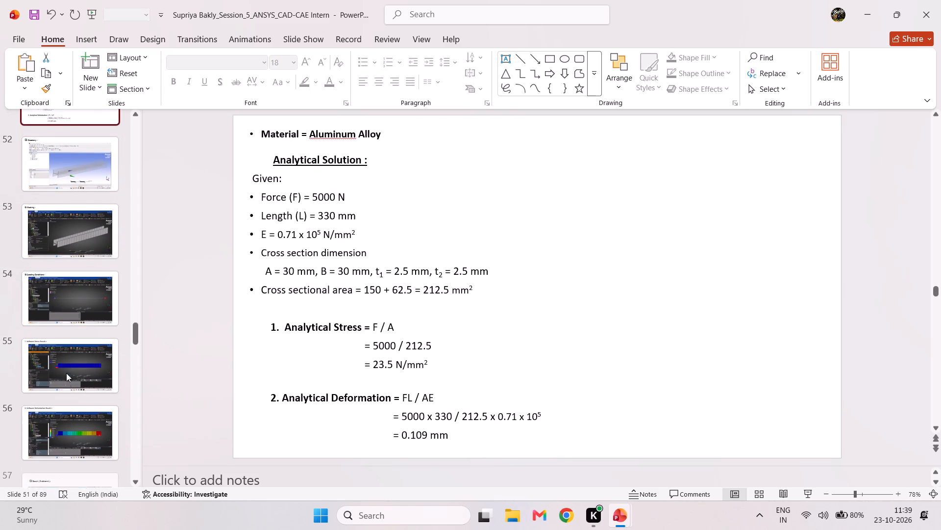
{"action": "left_click", "coordinate": [73, 347]}
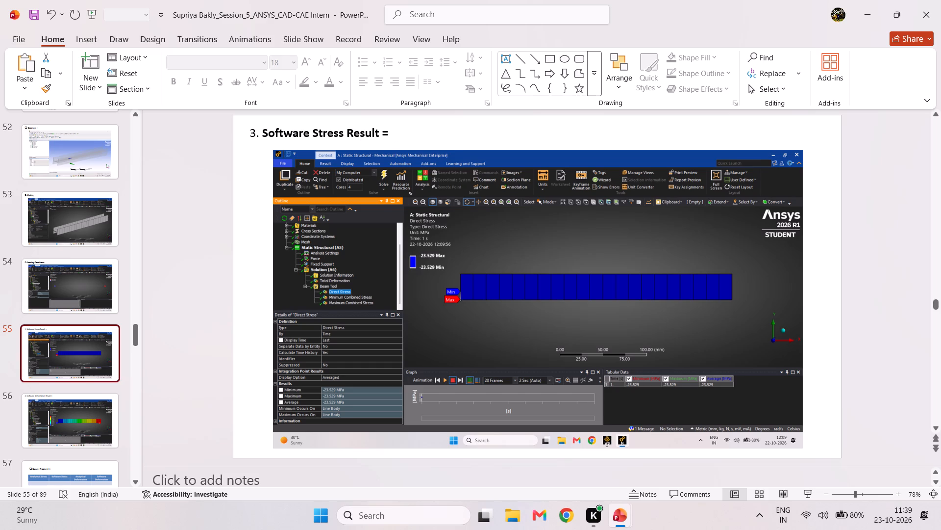
{"action": "left_click", "coordinate": [390, 131]}
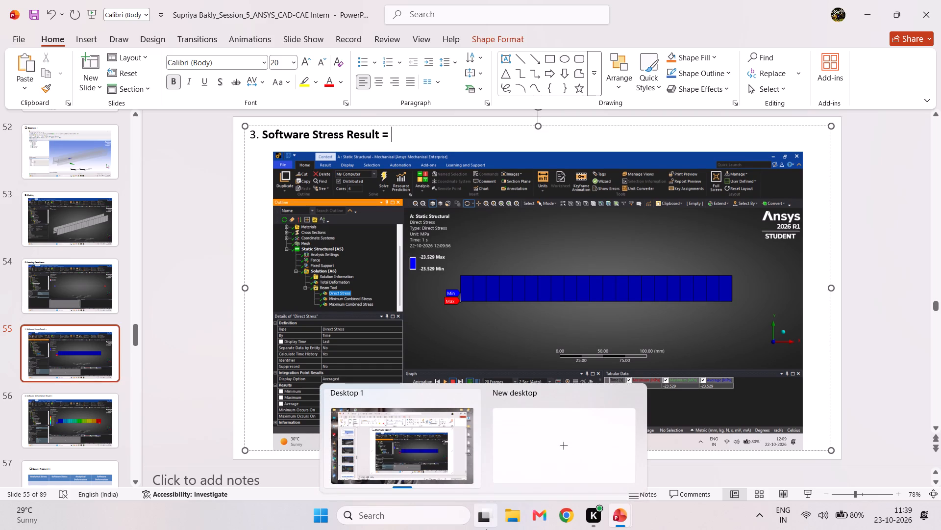
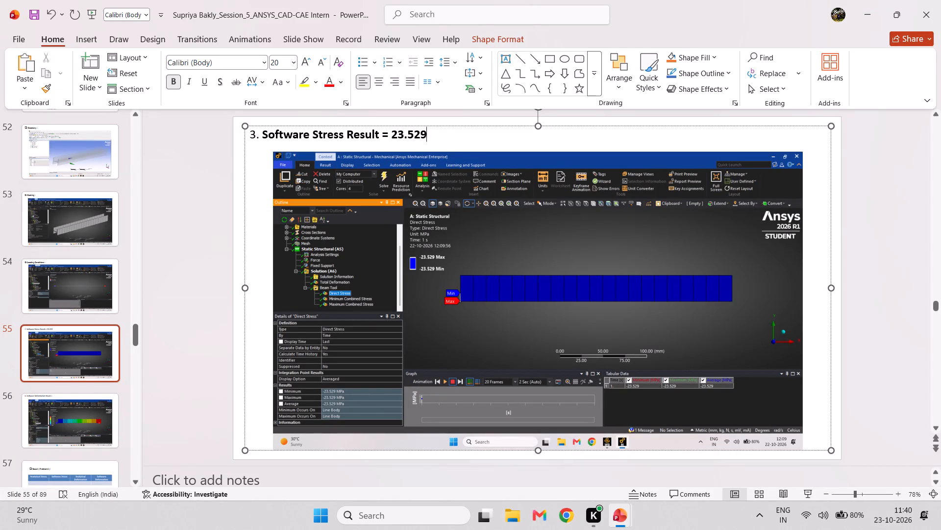
Append the unit N/mm² from the clipboard history after 23.529 in the Software Stress Result heading on slide 55.
{"action": "key", "text": "space"}
{"action": "key", "text": "super+v"}
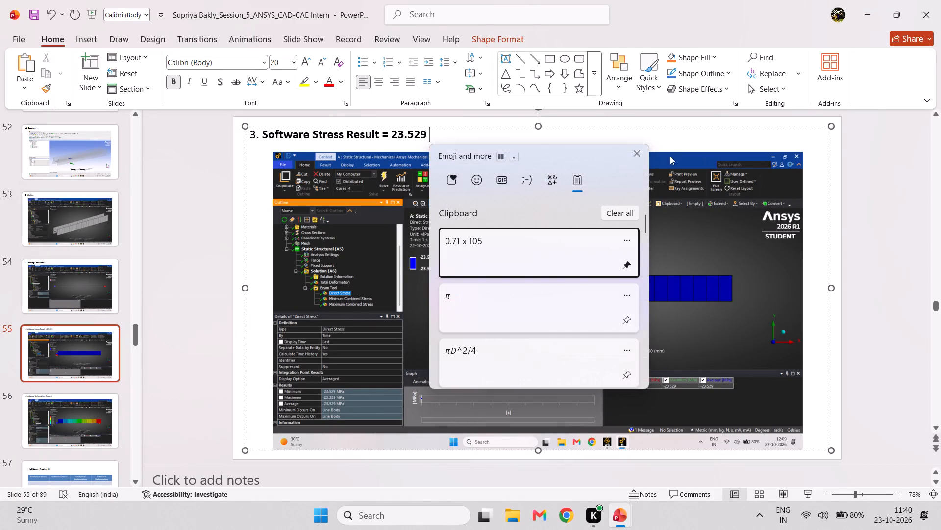
{"action": "scroll", "coordinate": [532, 335], "scroll_direction": "down", "scroll_amount": 8}
{"action": "scroll", "coordinate": [530, 334], "scroll_direction": "up", "scroll_amount": 1}
{"action": "scroll", "coordinate": [530, 334], "scroll_direction": "down", "scroll_amount": 2}
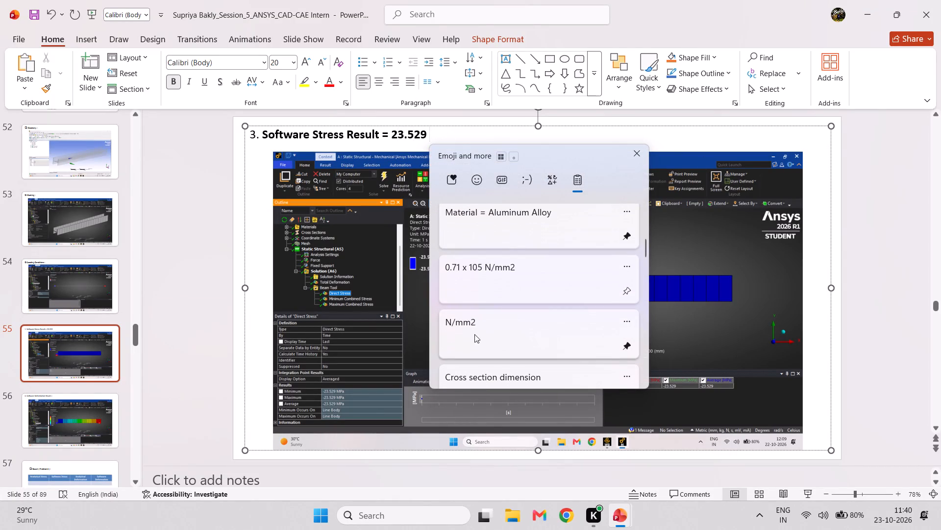
{"action": "left_click", "coordinate": [470, 324]}
{"action": "key", "text": "ctrl+v"}
Remove bold from the value 23.529 N/mm² in the heading and set its font size to 18.
{"action": "left_click_drag", "start_coordinate": [486, 131], "coordinate": [406, 141]}
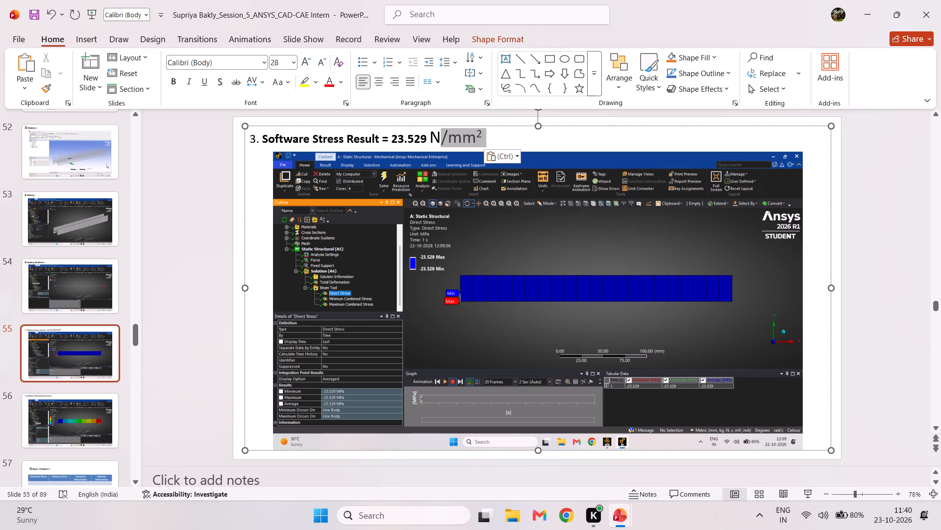
{"action": "left_click_drag", "start_coordinate": [406, 141], "coordinate": [393, 140]}
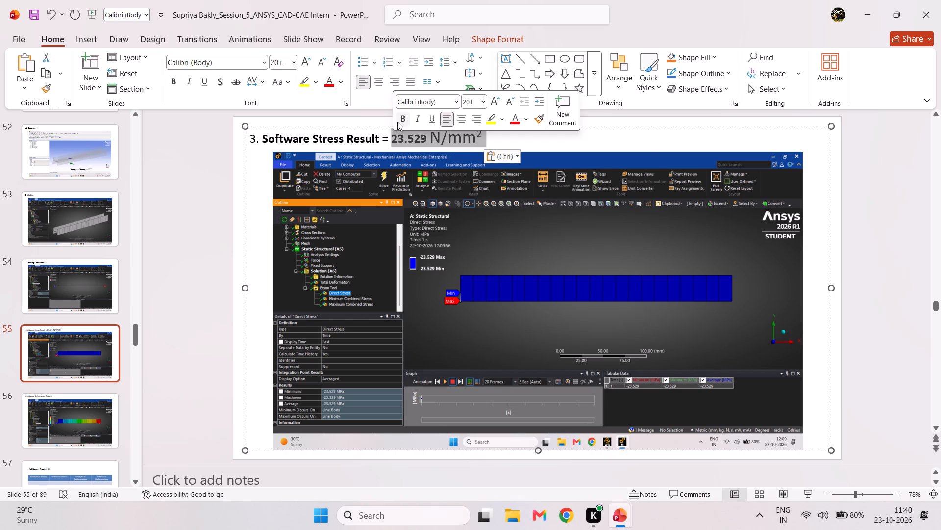
{"action": "left_click", "coordinate": [403, 118]}
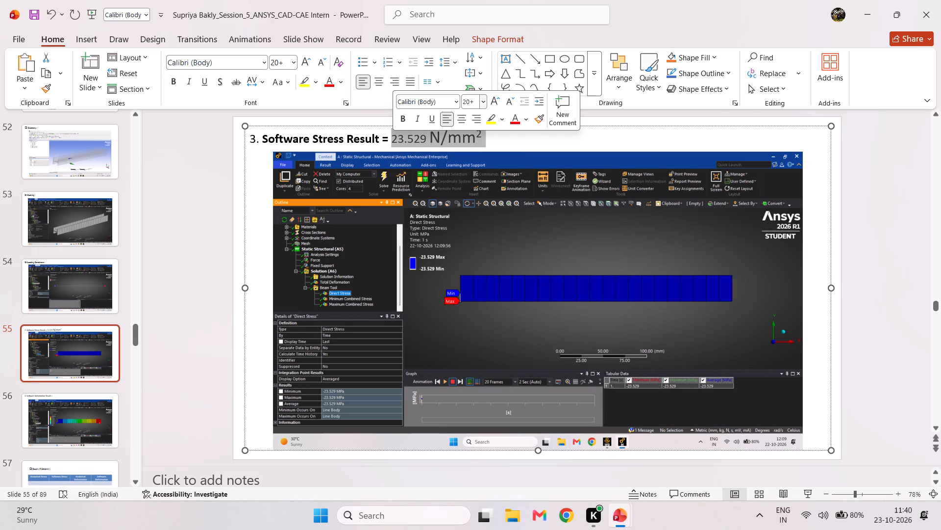
{"action": "left_click", "coordinate": [475, 101]}
{"action": "type", "text": "17"}
{"action": "key", "text": "Return"}
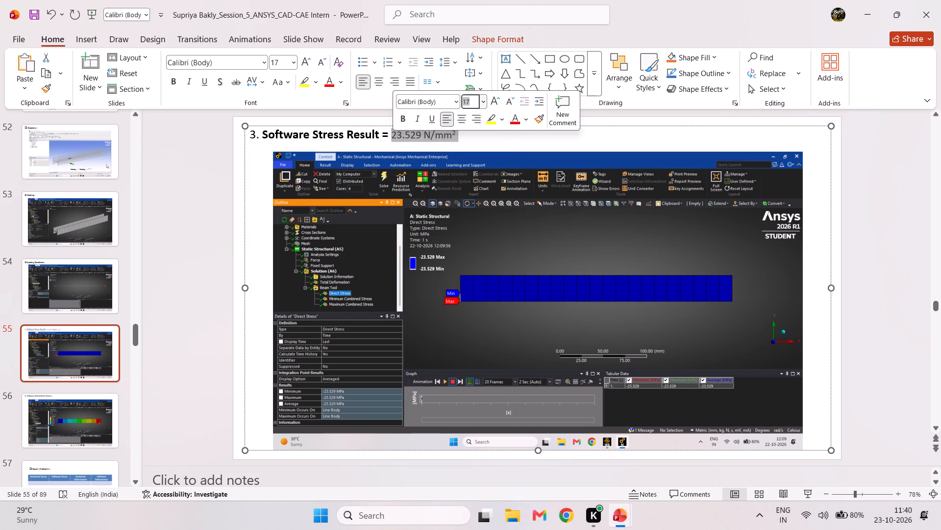
{"action": "type", "text": "18"}
{"action": "key", "text": "Return"}
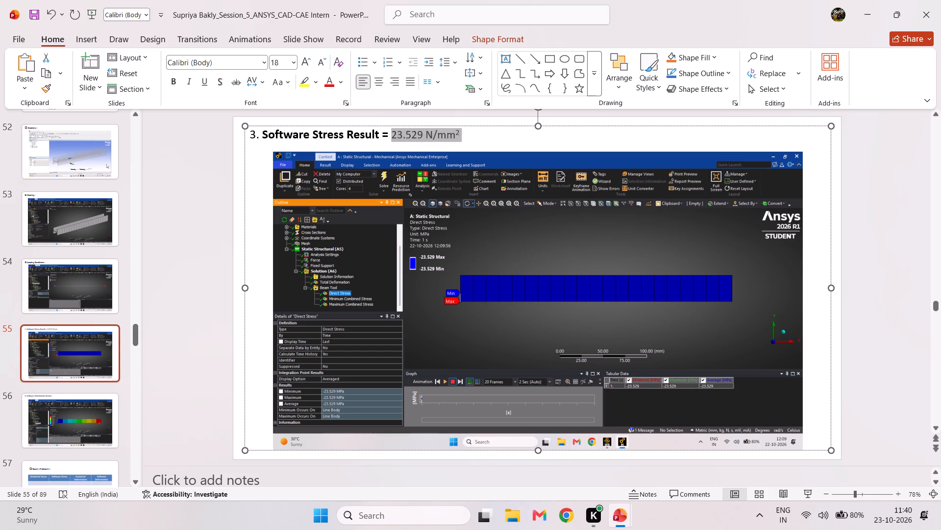
{"action": "left_click", "coordinate": [485, 140]}
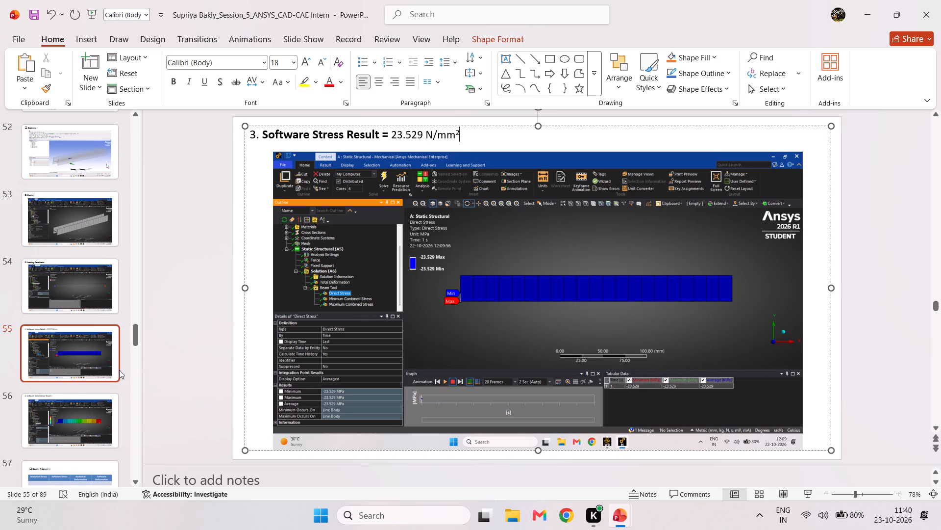
On slide 56, enter 0.10936 mm after the equals sign of the Software Deformation Result heading.
{"action": "left_click", "coordinate": [67, 407]}
{"action": "left_click", "coordinate": [422, 131]}
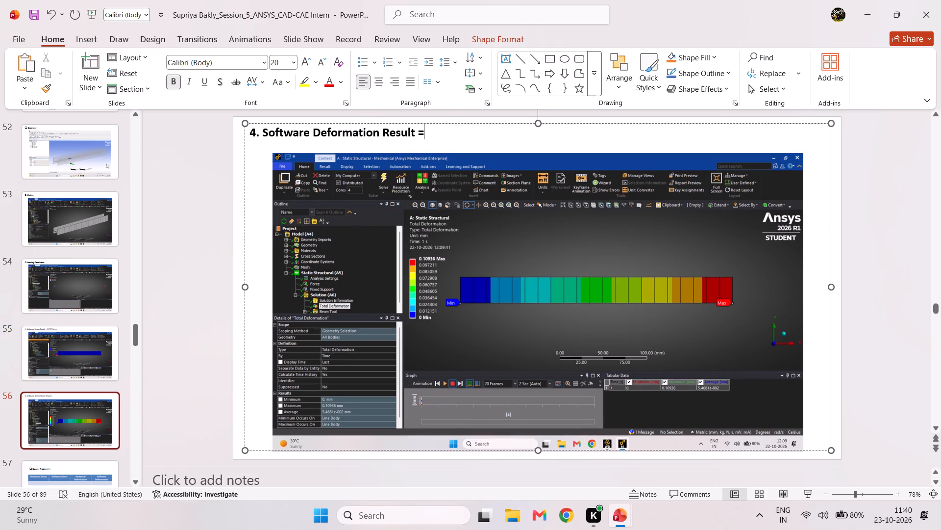
{"action": "key", "text": "space"}
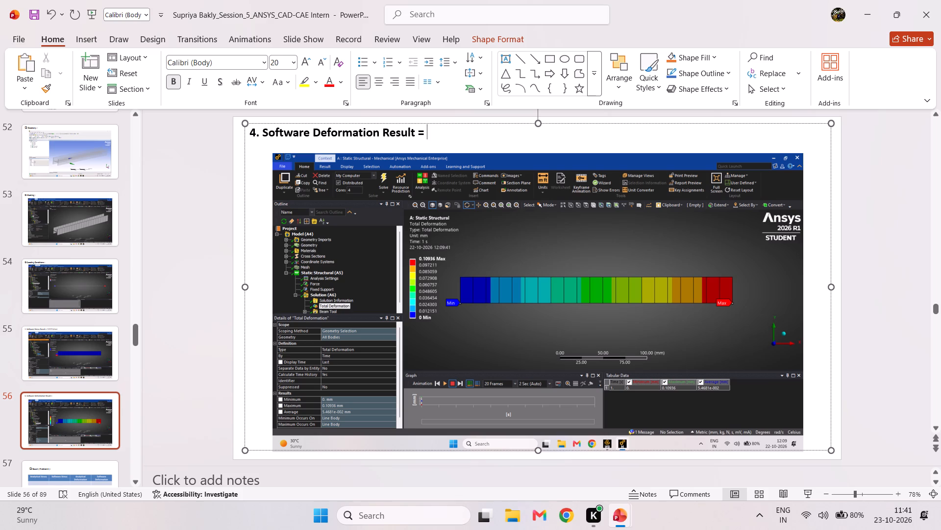
{"action": "type", "text": "0."}
{"action": "type", "text": "109"}
{"action": "type", "text": "36"}
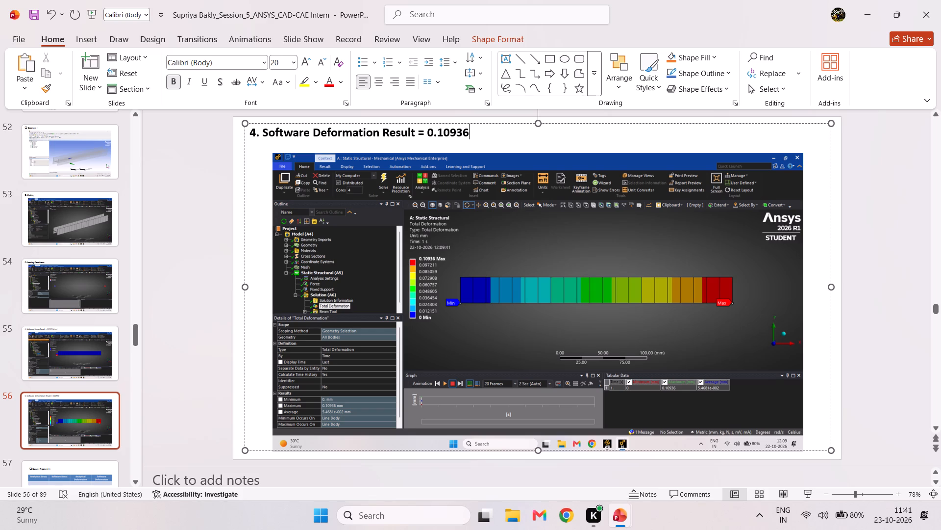
{"action": "key", "text": "space"}
{"action": "type", "text": "mm"}
Remove bold from the value 0.10936 mm, set its font size to 18, and save the presentation.
{"action": "left_click_drag", "start_coordinate": [494, 135], "coordinate": [452, 134]}
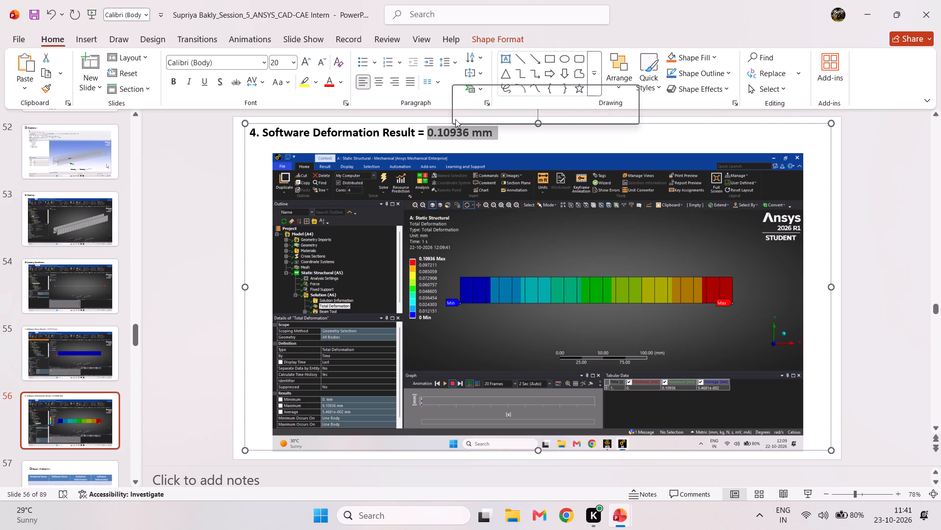
{"action": "left_click", "coordinate": [461, 115]}
{"action": "left_click", "coordinate": [534, 93]}
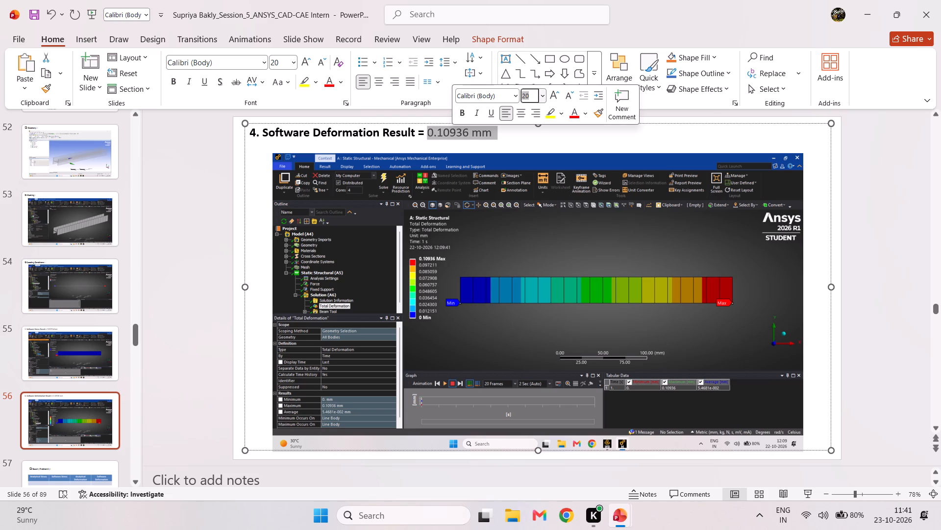
{"action": "type", "text": "18"}
{"action": "key", "text": "Return"}
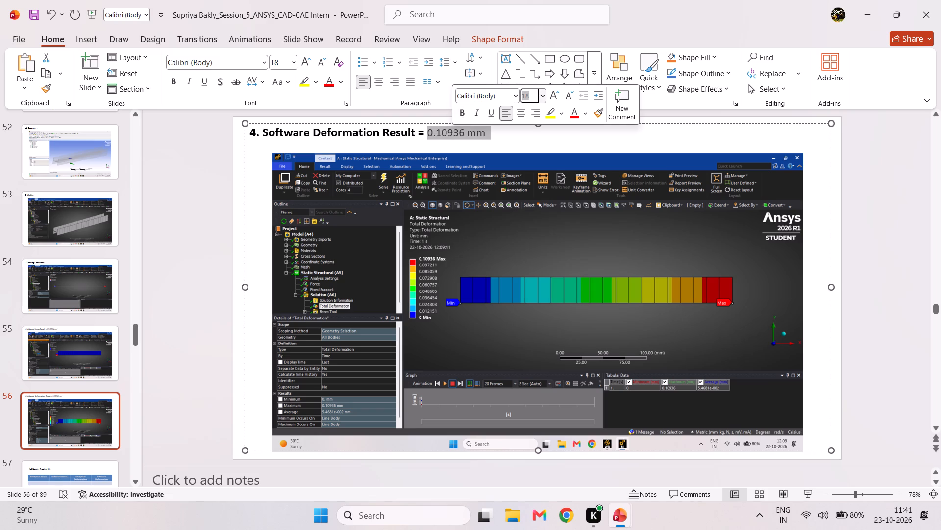
{"action": "left_click", "coordinate": [513, 132]}
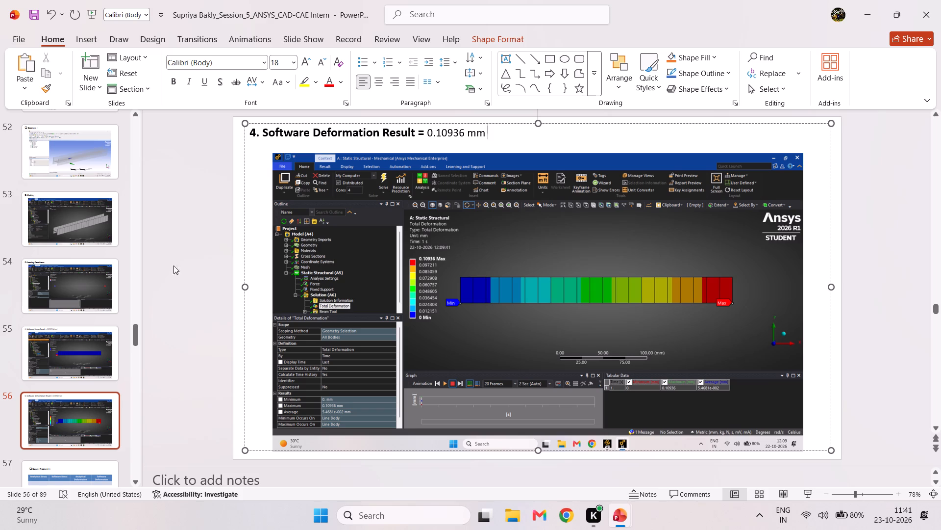
{"action": "left_click", "coordinate": [34, 14]}
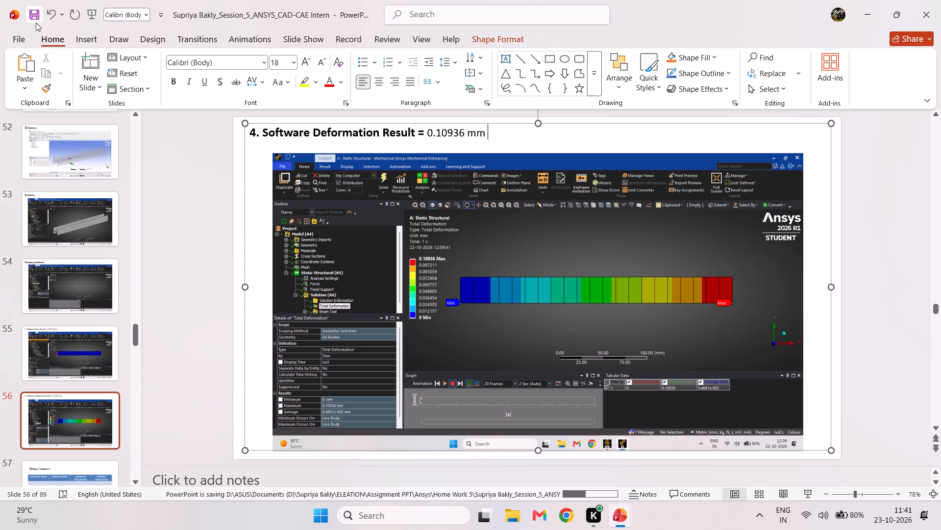
After checking Problem 7's data on slide 58, replace slide 59's material line with "Material = Aluminum Alloy" from the clipboard history.
{"action": "scroll", "coordinate": [63, 220], "scroll_direction": "up", "scroll_amount": 1}
{"action": "scroll", "coordinate": [63, 220], "scroll_direction": "down", "scroll_amount": 8}
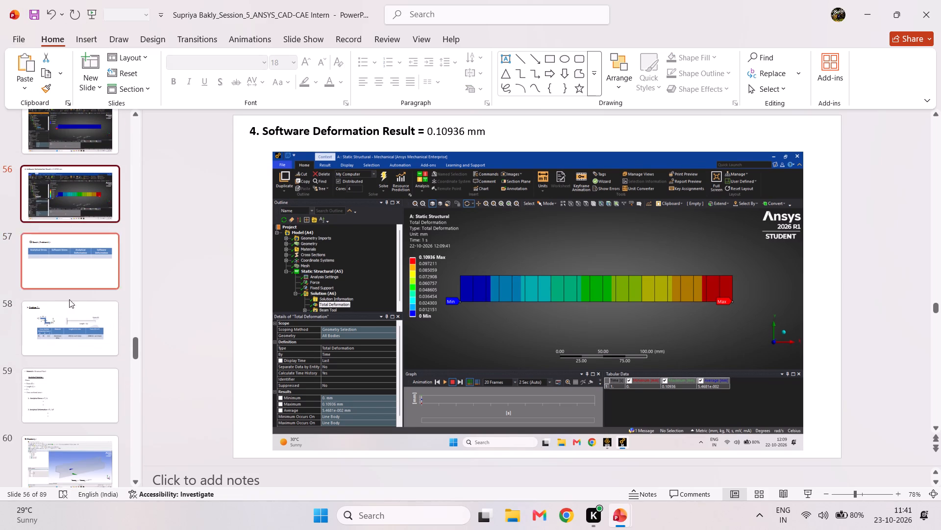
{"action": "left_click", "coordinate": [70, 309]}
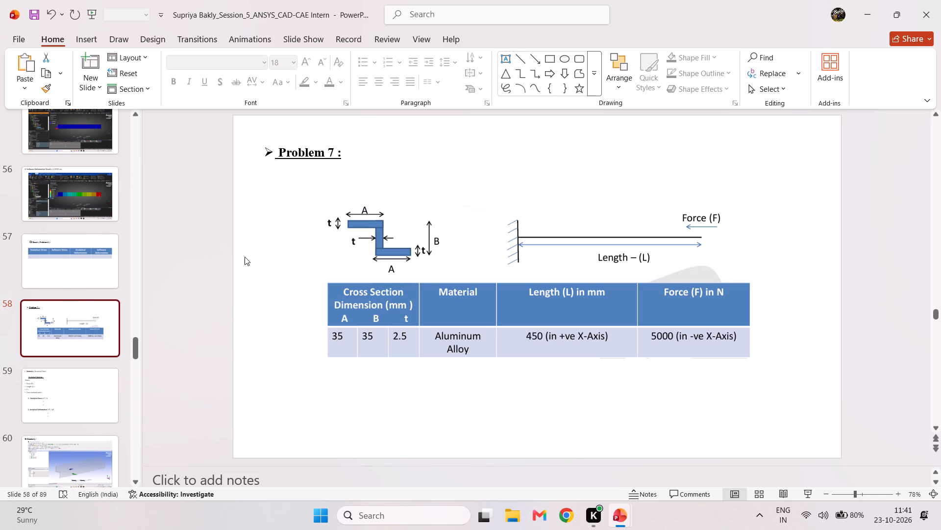
{"action": "scroll", "coordinate": [80, 309], "scroll_direction": "down", "scroll_amount": 1}
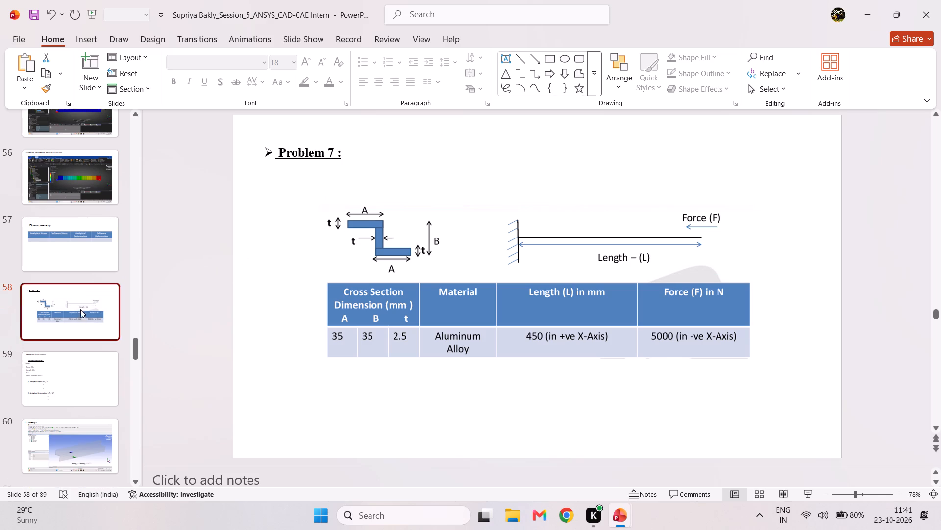
{"action": "scroll", "coordinate": [80, 309], "scroll_direction": "down", "scroll_amount": 2}
{"action": "left_click", "coordinate": [80, 309]}
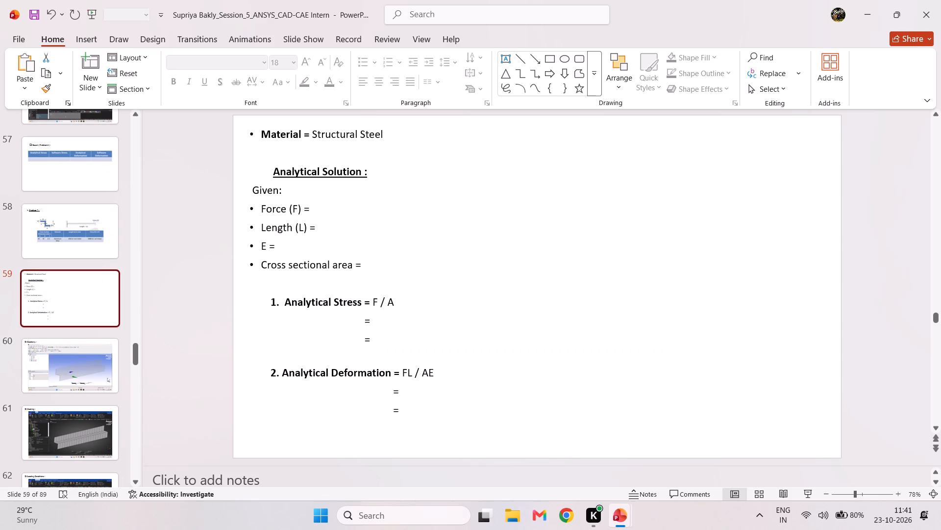
{"action": "left_click_drag", "start_coordinate": [384, 134], "coordinate": [278, 132]}
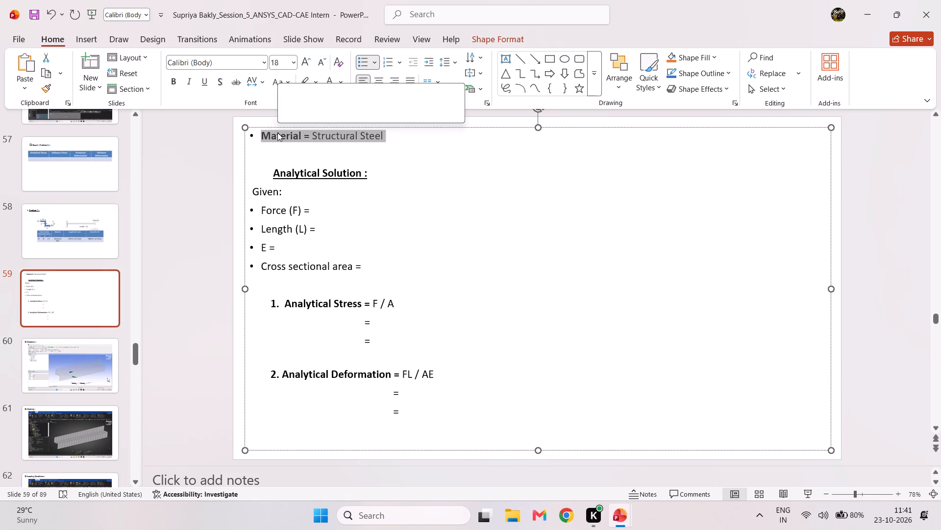
{"action": "key", "text": "super+v"}
{"action": "scroll", "coordinate": [356, 288], "scroll_direction": "down", "scroll_amount": 6}
{"action": "scroll", "coordinate": [355, 288], "scroll_direction": "up", "scroll_amount": 1}
{"action": "scroll", "coordinate": [355, 288], "scroll_direction": "down", "scroll_amount": 1}
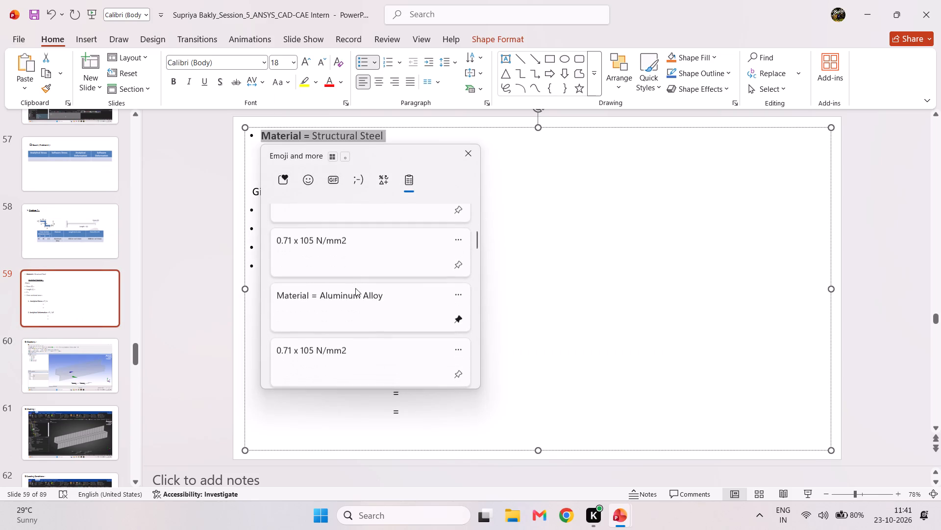
{"action": "left_click", "coordinate": [355, 292]}
{"action": "key", "text": "ctrl+v"}
Set the font size of the whole Material = Aluminum Alloy line to 17.
{"action": "left_click_drag", "start_coordinate": [458, 140], "coordinate": [320, 131]}
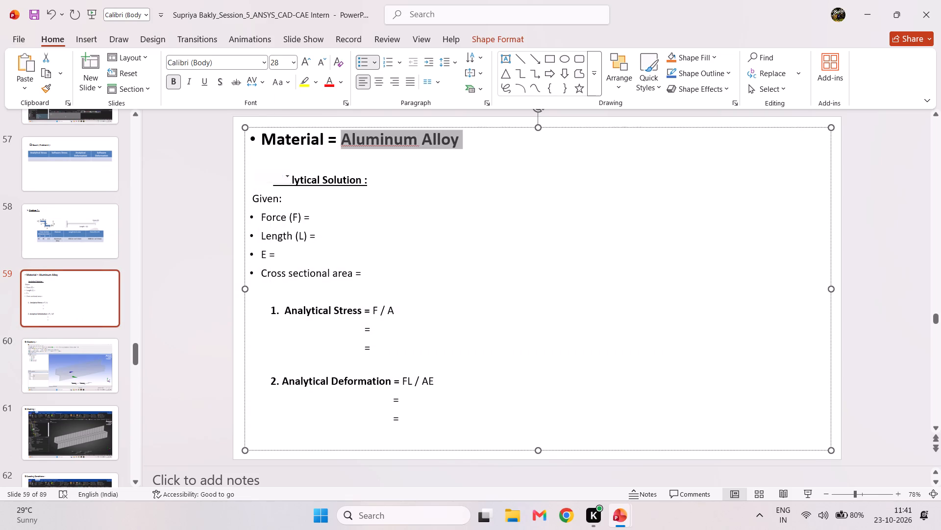
{"action": "left_click_drag", "start_coordinate": [320, 131], "coordinate": [287, 131]}
{"action": "left_click", "coordinate": [283, 65]}
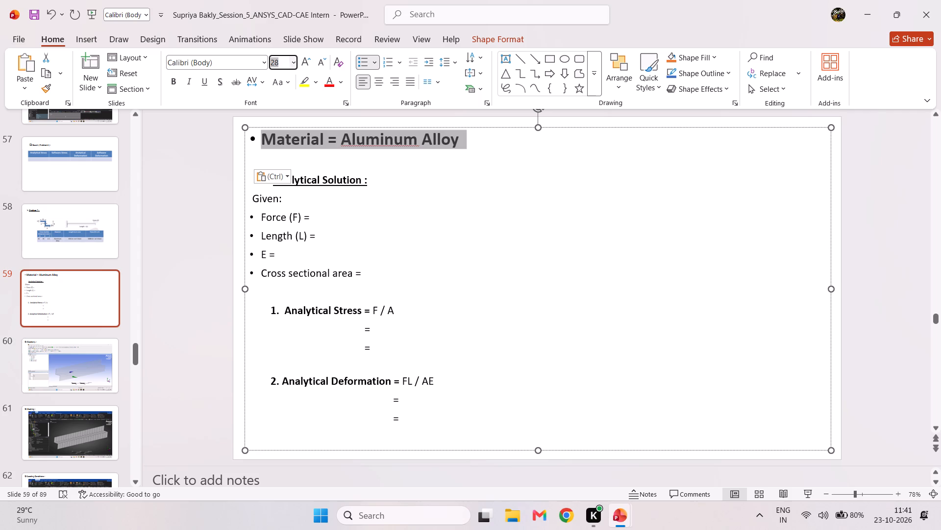
{"action": "type", "text": "17"}
{"action": "key", "text": "Return"}
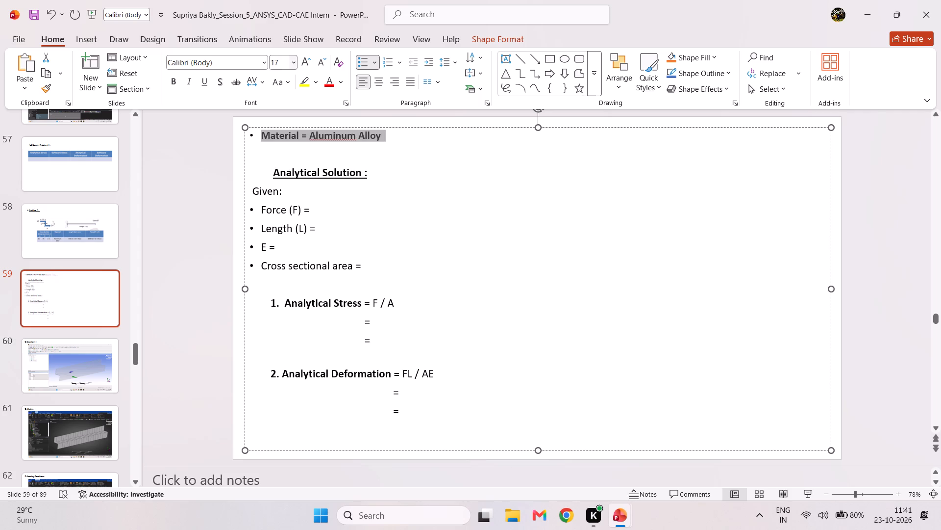
Shrink the blank line between the material line and the Analytical Solution heading to font size 2.
{"action": "left_click", "coordinate": [296, 151]}
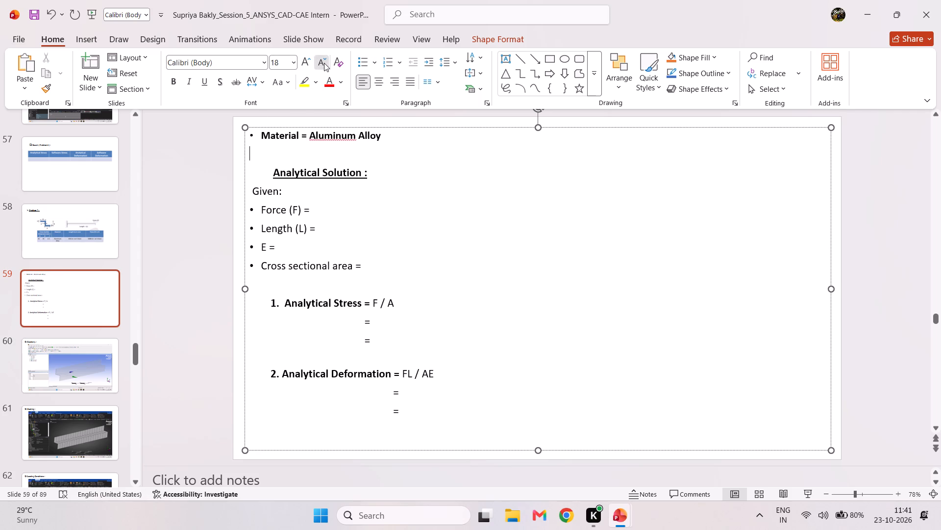
{"action": "triple_click", "coordinate": [324, 63]}
{"action": "triple_click", "coordinate": [324, 63]}
{"action": "triple_click", "coordinate": [324, 63]}
{"action": "left_click", "coordinate": [324, 63]}
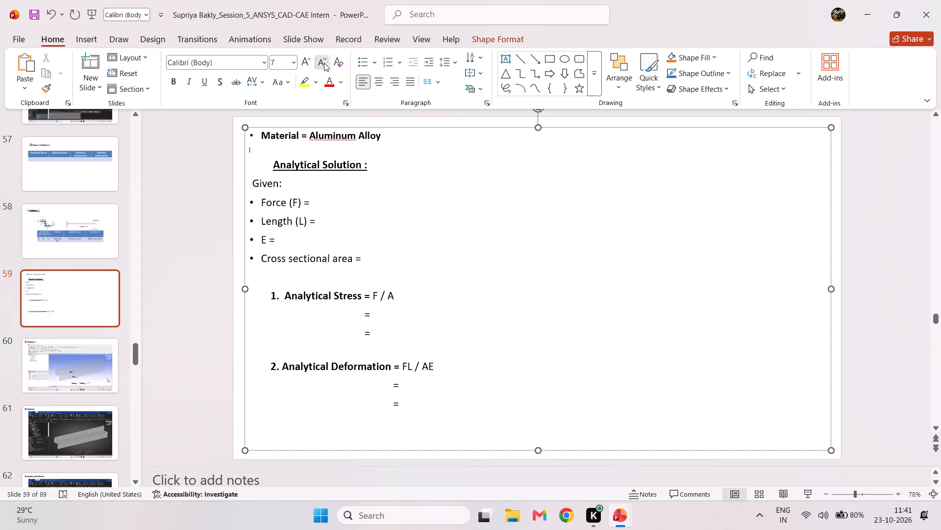
{"action": "triple_click", "coordinate": [324, 63]}
{"action": "left_click", "coordinate": [324, 63]}
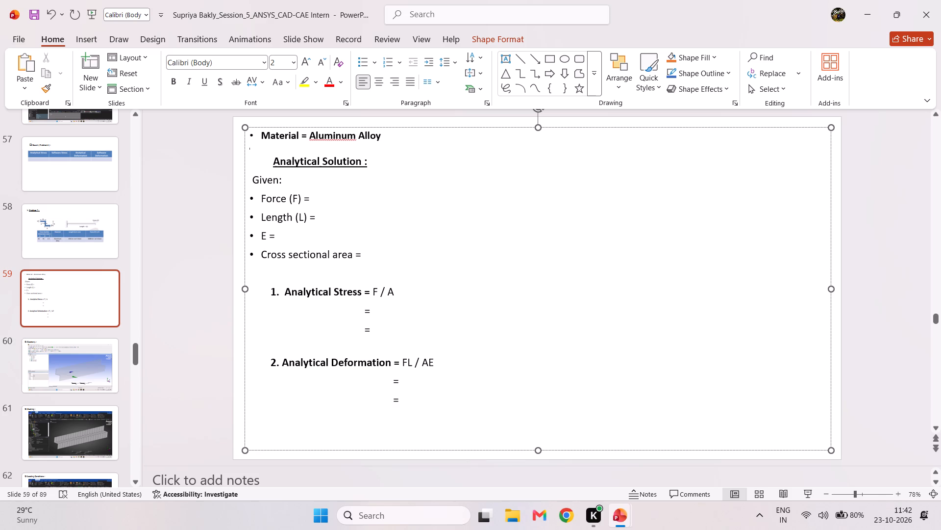
Fill in the given force as 5000 N and the given length as 450 mm.
{"action": "left_click", "coordinate": [330, 195]}
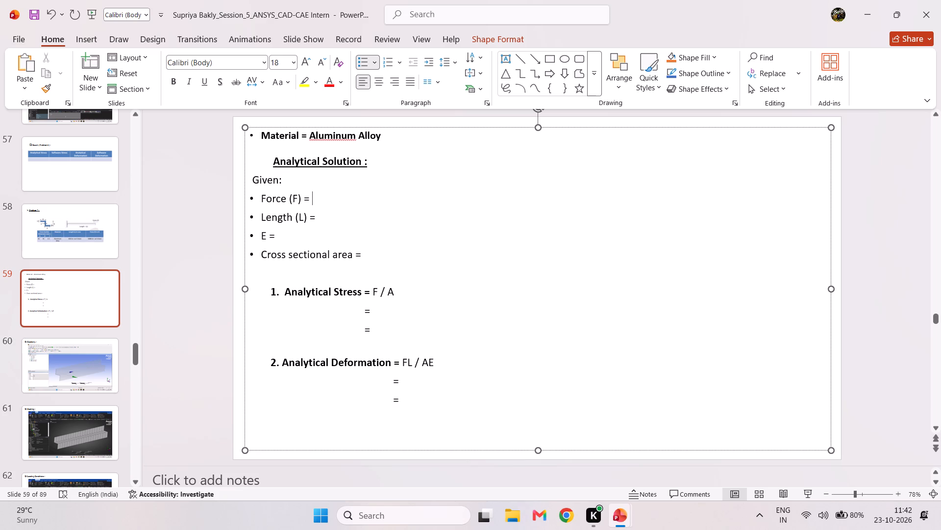
{"action": "type", "text": "5000"}
{"action": "key", "text": "space"}
{"action": "key", "text": "shift+n"}
{"action": "left_click", "coordinate": [329, 212]}
{"action": "type", "text": "450"}
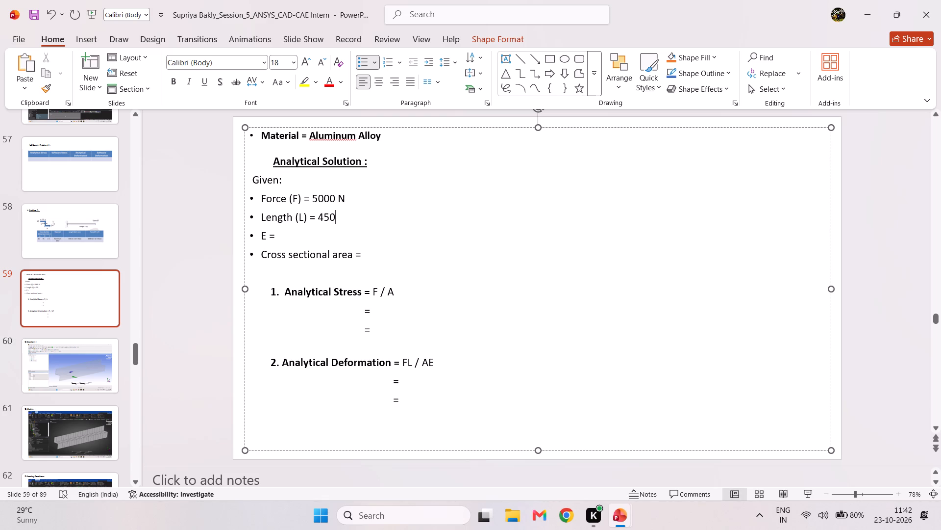
{"action": "key", "text": "space"}
{"action": "type", "text": "mm"}
Insert 0.71 x 10⁵ N/mm² from the clipboard history as the value of E.
{"action": "left_click", "coordinate": [314, 239]}
{"action": "key", "text": "super+v"}
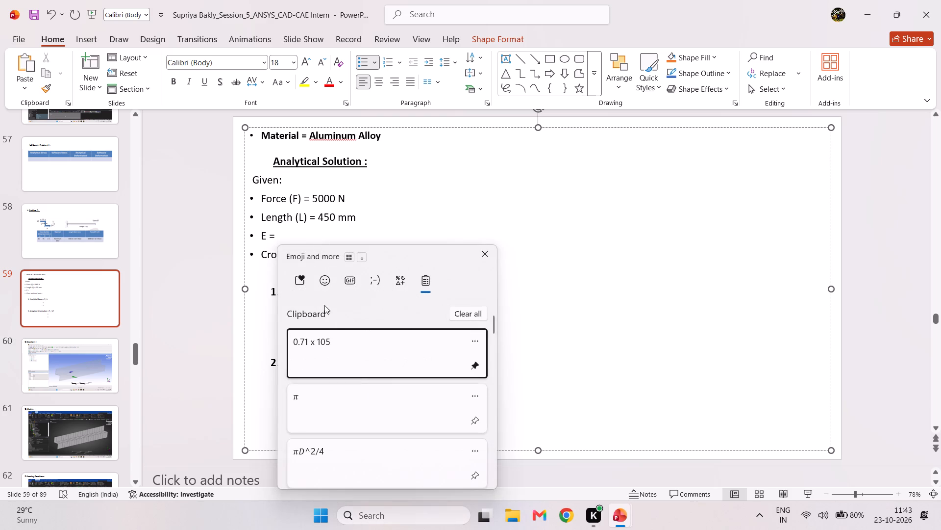
{"action": "scroll", "coordinate": [344, 401], "scroll_direction": "down", "scroll_amount": 6}
{"action": "scroll", "coordinate": [344, 401], "scroll_direction": "up", "scroll_amount": 3}
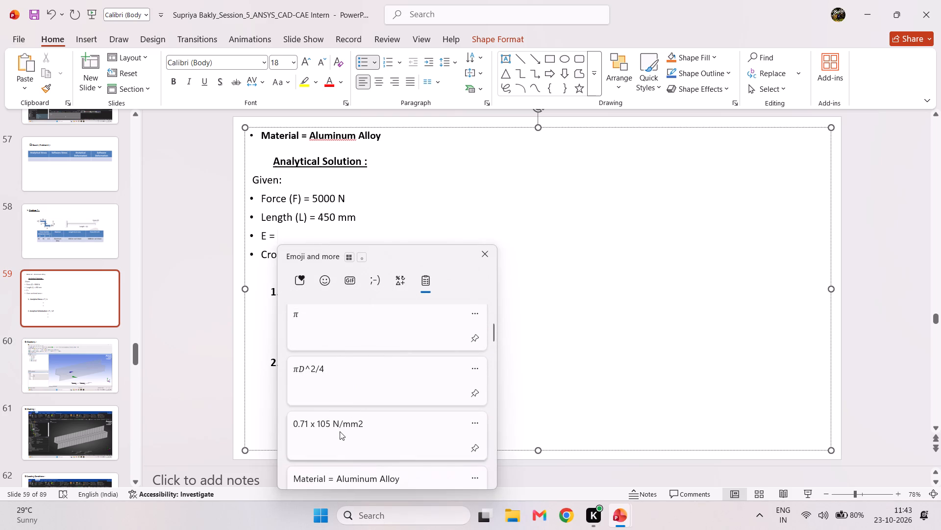
{"action": "left_click", "coordinate": [339, 432]}
{"action": "key", "text": "ctrl+v"}
Set the font size of the inserted E value, 0.71 x 10⁵ N/mm², to 17.
{"action": "left_click_drag", "start_coordinate": [413, 233], "coordinate": [310, 249]}
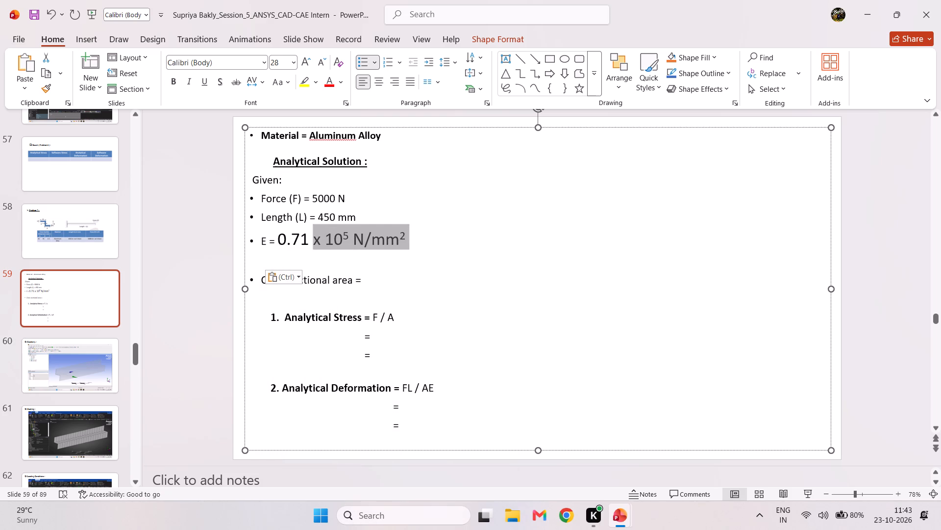
{"action": "left_click_drag", "start_coordinate": [310, 249], "coordinate": [304, 249]}
{"action": "left_click", "coordinate": [381, 210]}
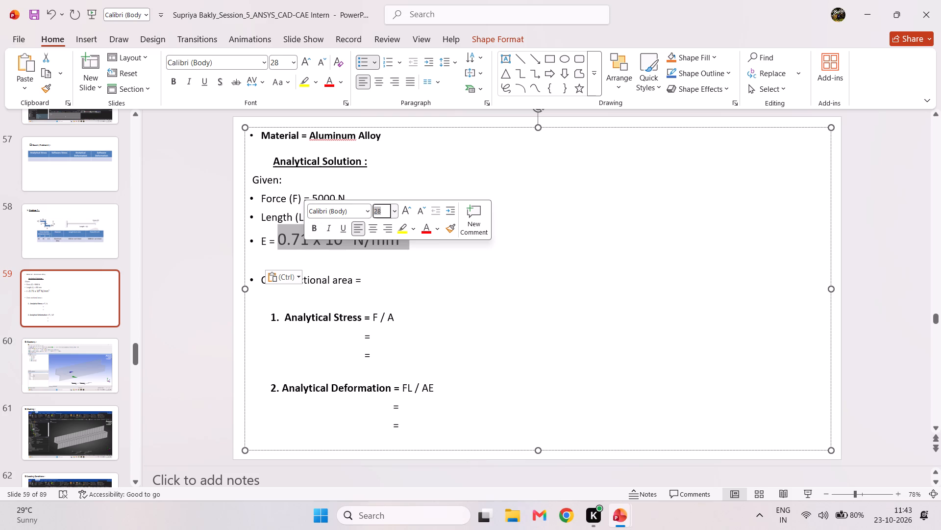
{"action": "type", "text": "17"}
{"action": "key", "text": "Return"}
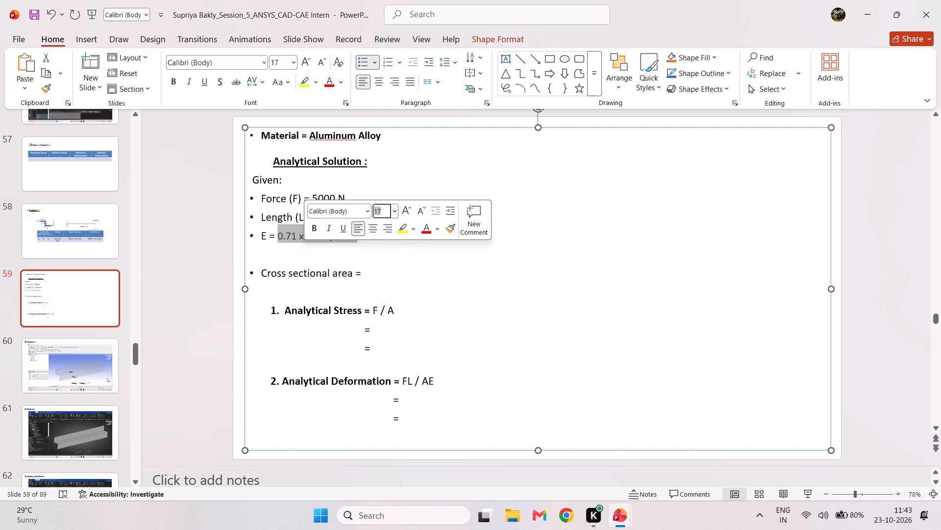
Insert "Cross section dimension" from the clipboard history on the blank bullet line below E.
{"action": "left_click", "coordinate": [288, 258]}
{"action": "key", "text": "space"}
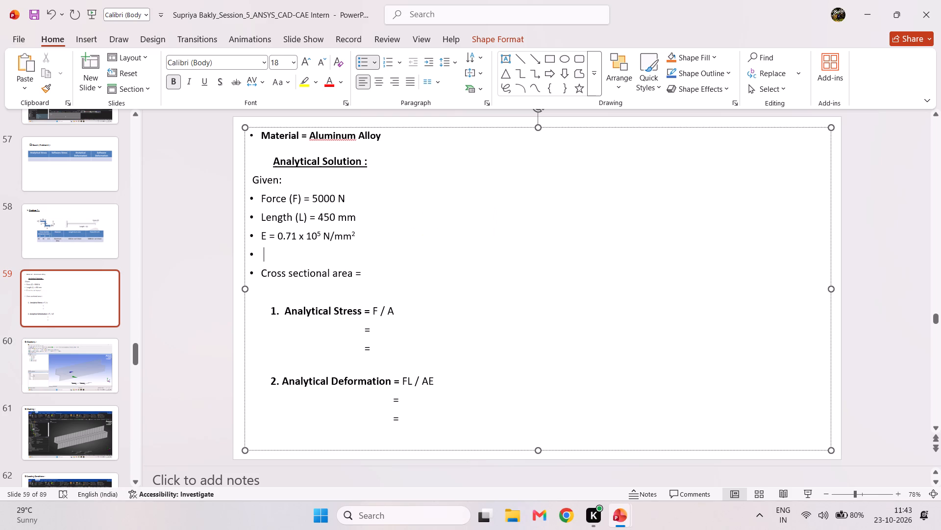
{"action": "key", "text": "BackSpace"}
{"action": "key", "text": "super+v"}
{"action": "scroll", "coordinate": [380, 411], "scroll_direction": "up", "scroll_amount": 2}
{"action": "scroll", "coordinate": [380, 411], "scroll_direction": "down", "scroll_amount": 5}
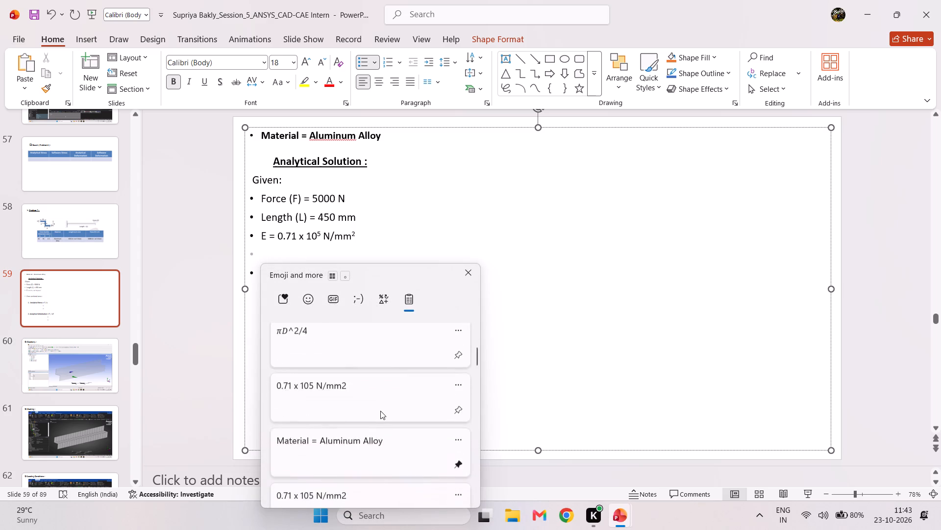
{"action": "scroll", "coordinate": [380, 411], "scroll_direction": "down", "scroll_amount": 7}
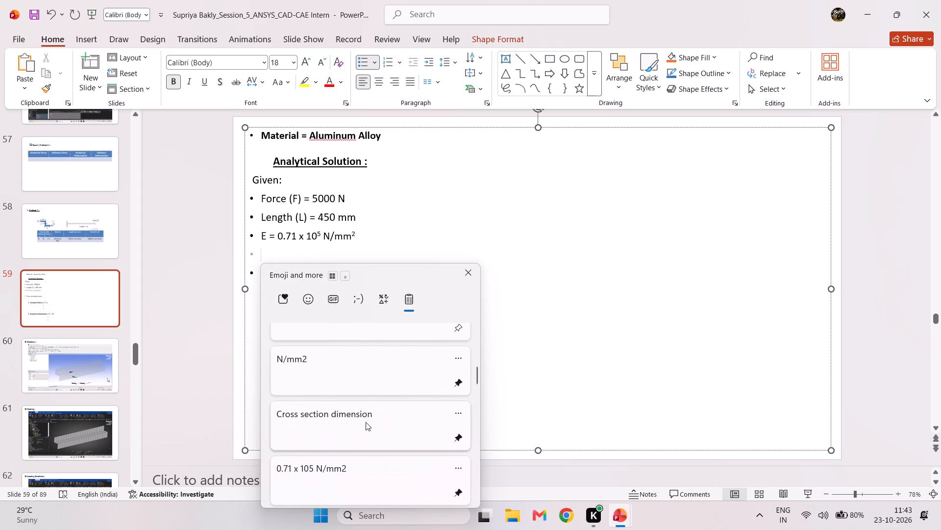
{"action": "left_click", "coordinate": [366, 422]}
{"action": "key", "text": "ctrl+v"}
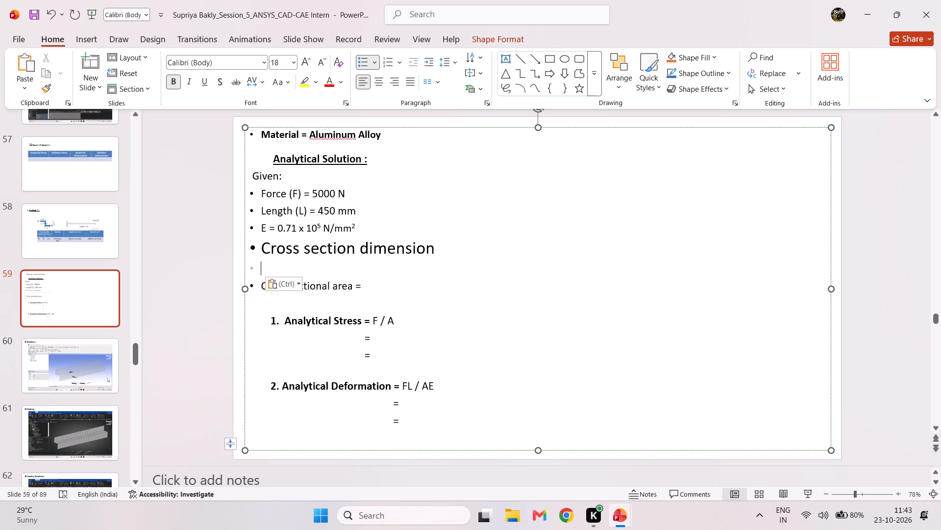
Set the font size of the Cross section dimension line to 17.
{"action": "left_click_drag", "start_coordinate": [449, 248], "coordinate": [284, 255]}
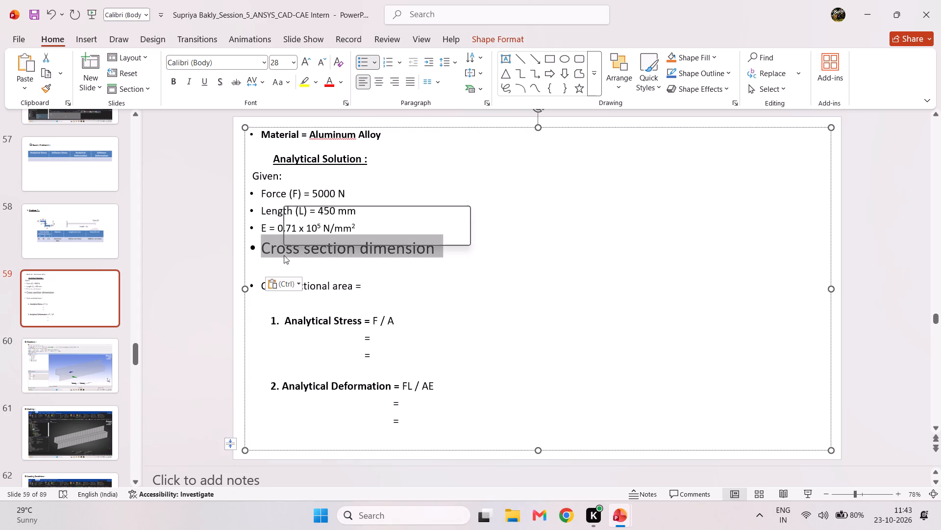
{"action": "left_click", "coordinate": [361, 216]}
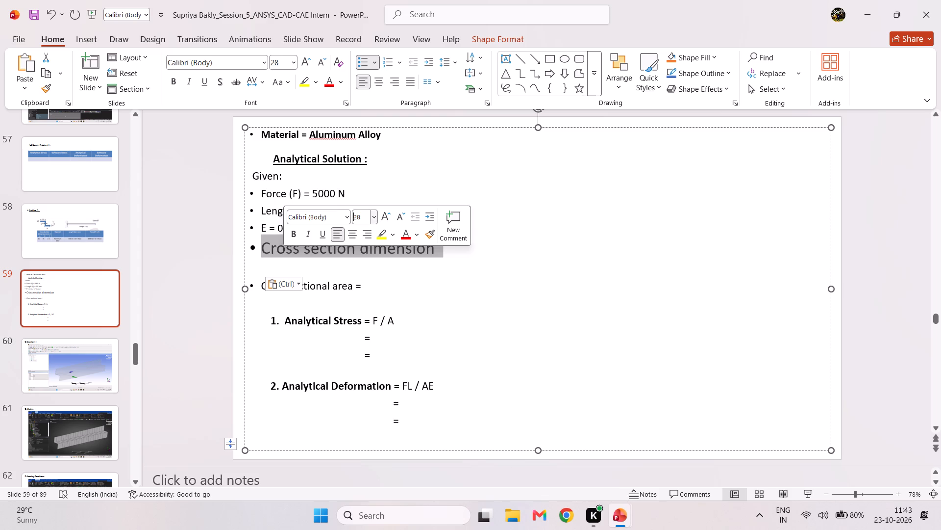
{"action": "type", "text": "17"}
{"action": "key", "text": "Return"}
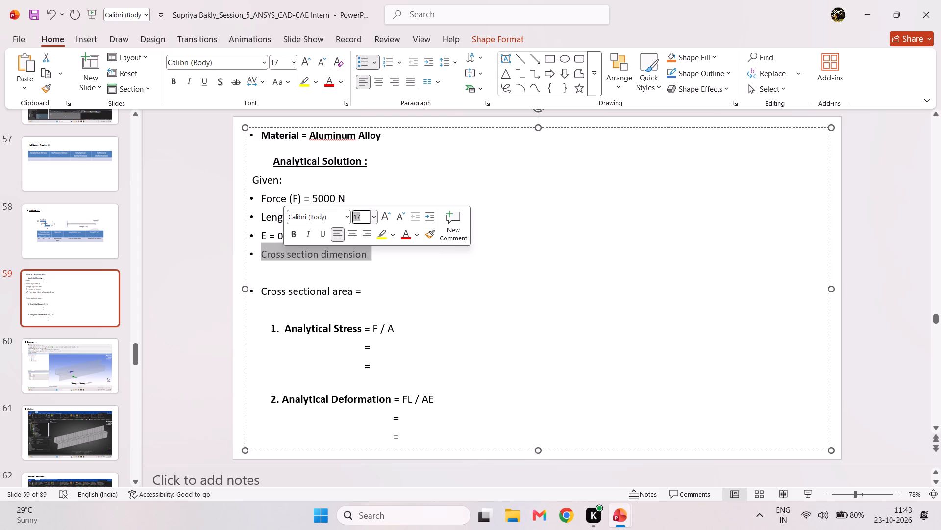
Remove the bullet from the blank line below Cross section dimension and indent that line with spaces.
{"action": "left_click", "coordinate": [343, 272]}
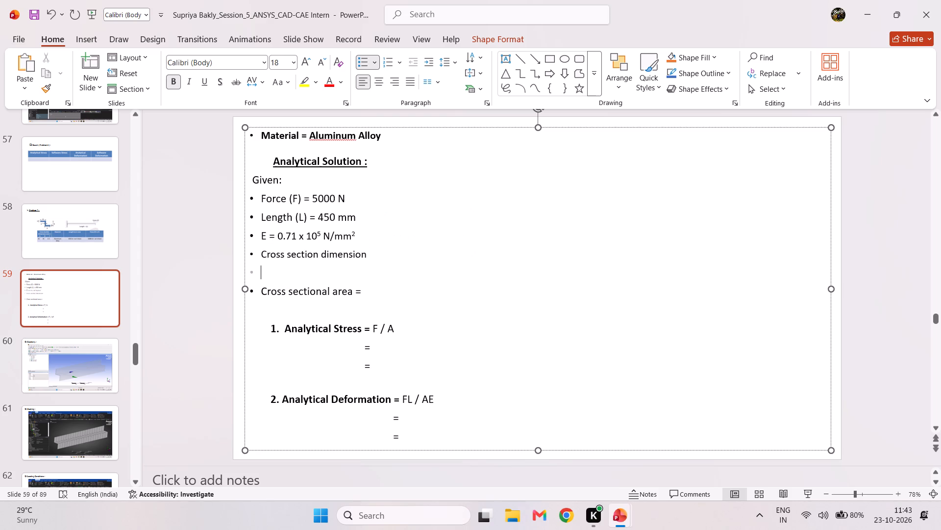
{"action": "key", "text": "BackSpace"}
{"action": "key", "text": "space"}
{"action": "key", "text": "space"}
{"action": "key", "text": "space"}
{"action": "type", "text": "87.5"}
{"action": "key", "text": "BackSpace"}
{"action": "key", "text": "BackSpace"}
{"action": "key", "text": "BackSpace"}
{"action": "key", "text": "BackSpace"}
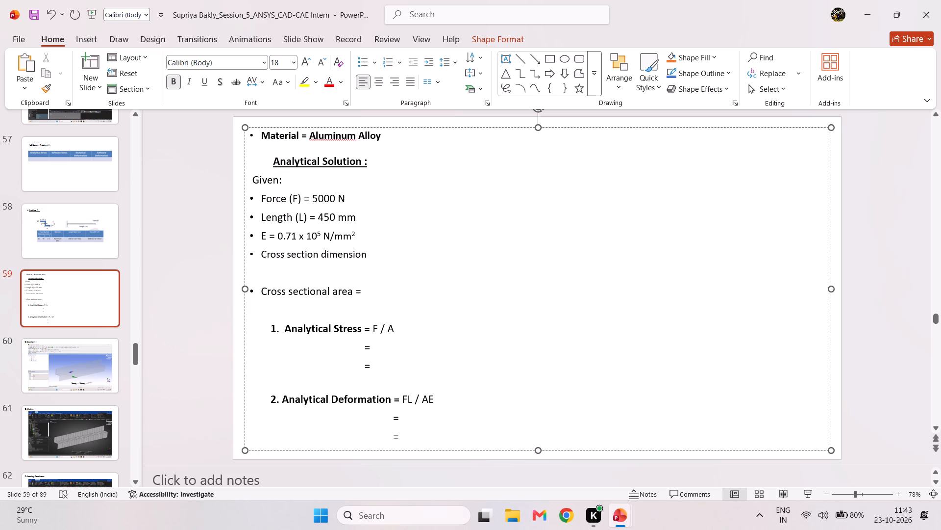
Enter the dimensions "A = 35 mm, B = 35 mm, t = 2.5 mm" on the indented line below Cross section dimension.
{"action": "type", "text": "A ="}
{"action": "key", "text": "space"}
{"action": "type", "text": "35"}
{"action": "key", "text": "space"}
{"action": "type", "text": "mm"}
{"action": "type", "text": ","}
{"action": "key", "text": "space"}
{"action": "key", "text": "shift+b"}
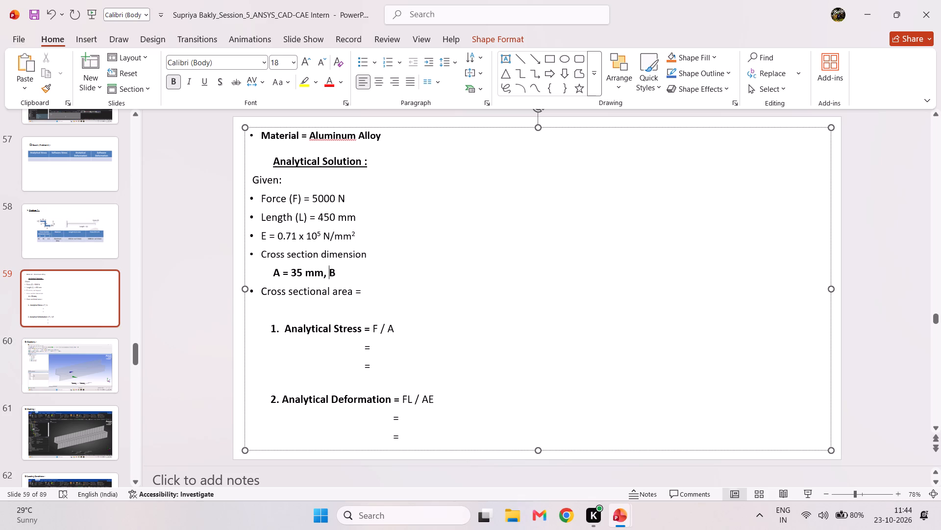
{"action": "key", "text": "space"}
{"action": "type", "text": "="}
{"action": "key", "text": "space"}
{"action": "type", "text": "35"}
{"action": "key", "text": "space"}
{"action": "type", "text": "mm"}
{"action": "key", "text": "space"}
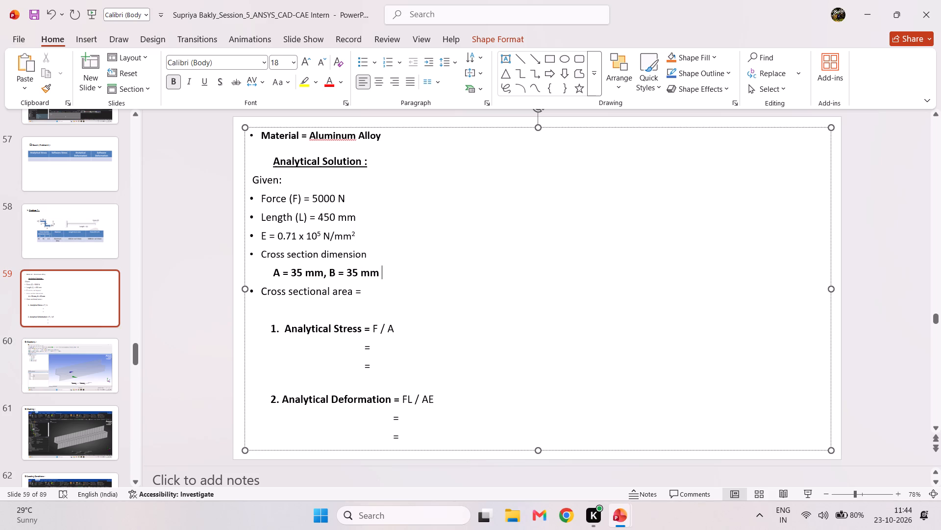
{"action": "key", "text": "BackSpace"}
{"action": "type", "text": ","}
{"action": "key", "text": "space"}
{"action": "key", "text": "t"}
{"action": "key", "text": "space"}
{"action": "type", "text": "="}
{"action": "key", "text": "space"}
{"action": "type", "text": "2.5 mm"}
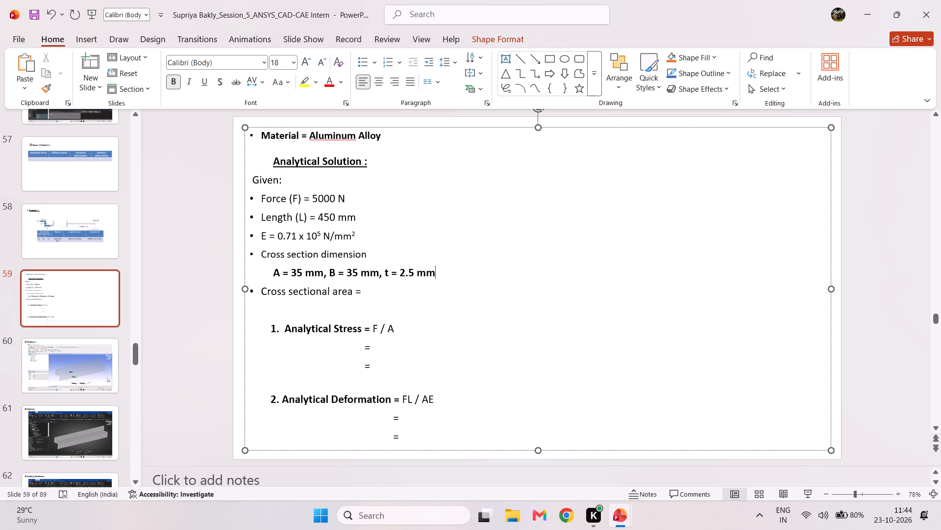
Remove the bold formatting from the A, B and t dimensions line and set its font size to 17.
{"action": "left_click_drag", "start_coordinate": [465, 274], "coordinate": [239, 249]}
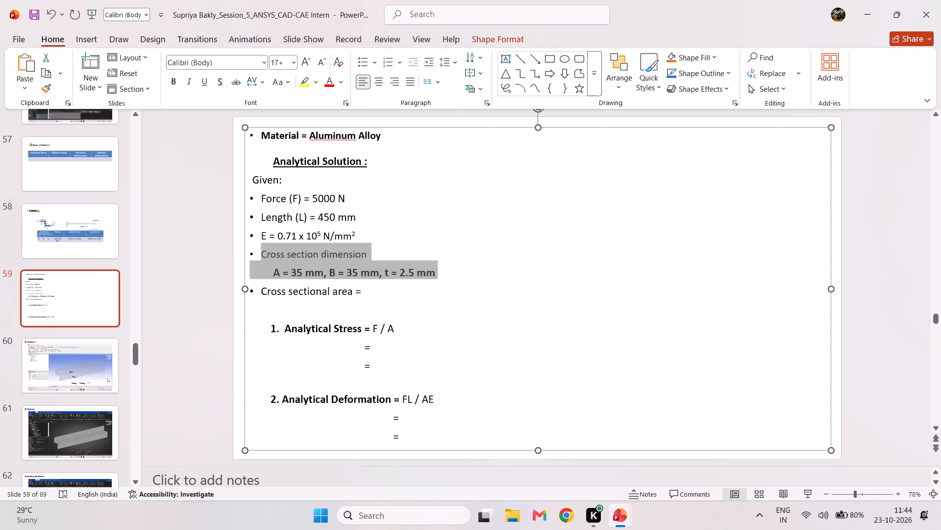
{"action": "left_click_drag", "start_coordinate": [239, 249], "coordinate": [237, 270]}
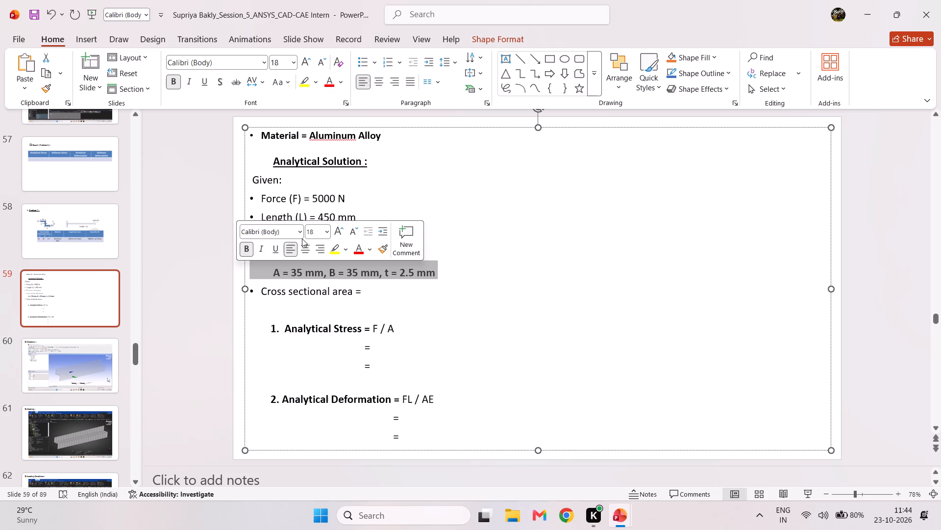
{"action": "left_click", "coordinate": [252, 250]}
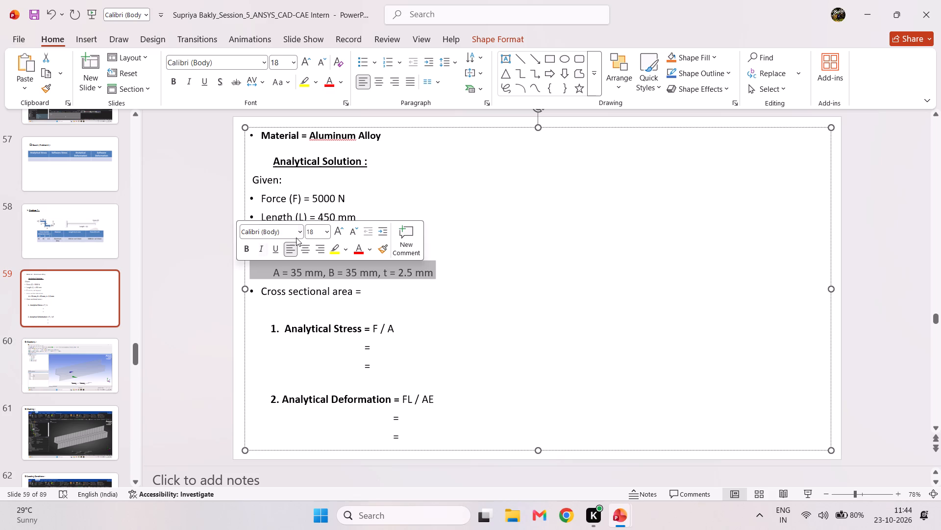
{"action": "left_click", "coordinate": [316, 229]}
{"action": "type", "text": "17"}
{"action": "key", "text": "Return"}
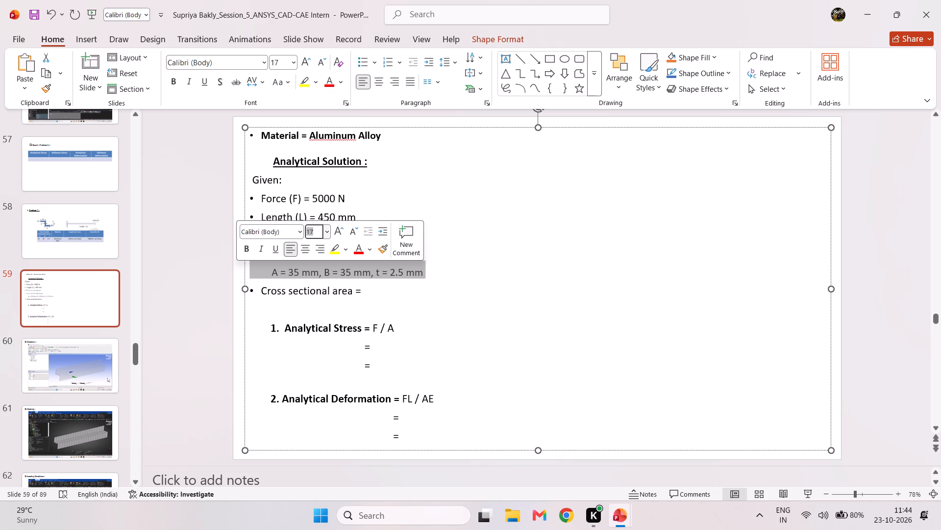
{"action": "left_click", "coordinate": [544, 272]}
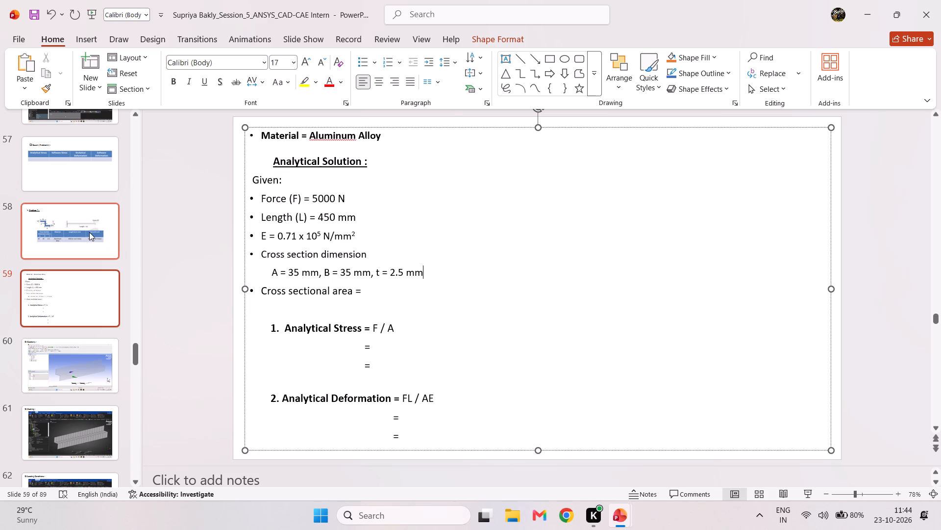
Enter the calculation "87.5 + 87.5 + 75 = 250" after "Cross sectional area =" on slide 59.
{"action": "left_click", "coordinate": [70, 227]}
{"action": "left_click", "coordinate": [73, 304]}
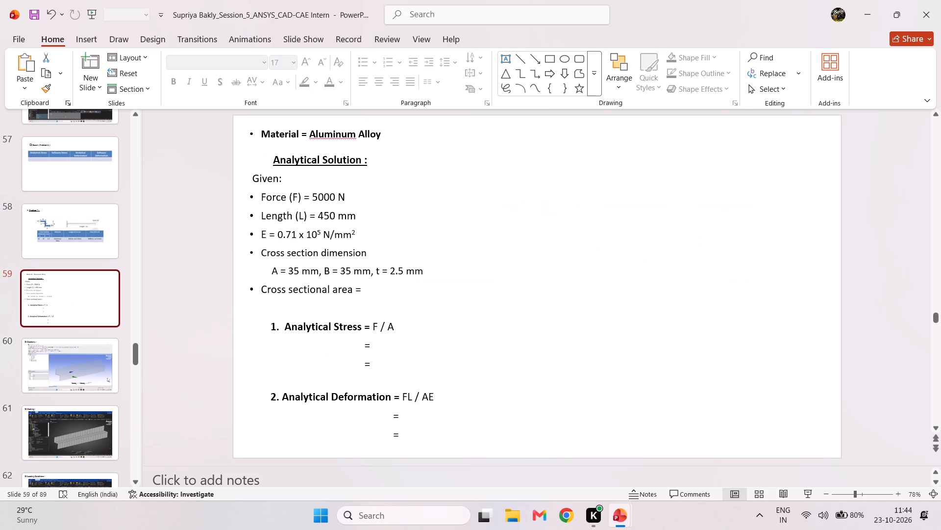
{"action": "left_click", "coordinate": [382, 286]}
{"action": "key", "text": "space"}
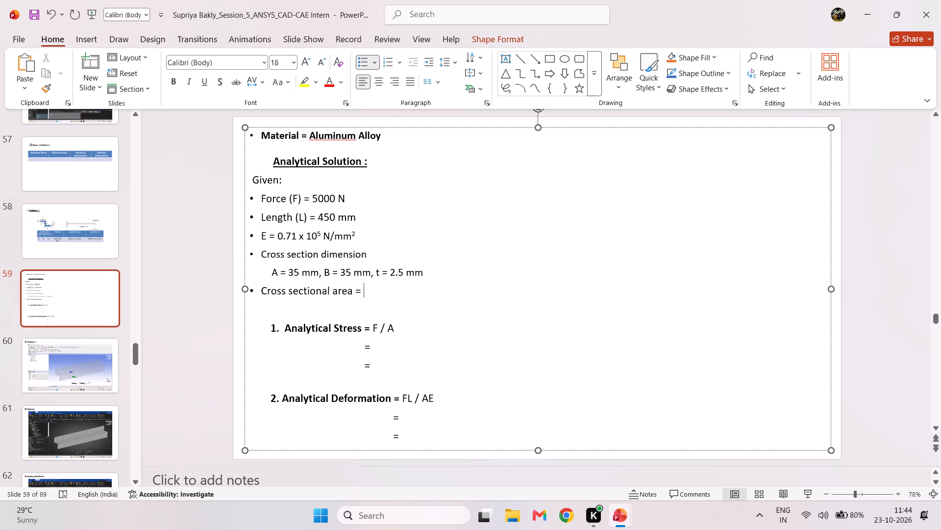
{"action": "key", "text": "8"}
{"action": "key", "text": "7"}
{"action": "type", "text": ".5"}
{"action": "key", "text": "space"}
{"action": "type", "text": "+"}
{"action": "key", "text": "space"}
{"action": "type", "text": "87.5"}
{"action": "key", "text": "space"}
{"action": "key", "text": "plus"}
{"action": "key", "text": "space"}
{"action": "type", "text": "75"}
{"action": "key", "text": "space"}
{"action": "type", "text": "="}
{"action": "key", "text": "space"}
{"action": "type", "text": "250"}
{"action": "key", "text": "space"}
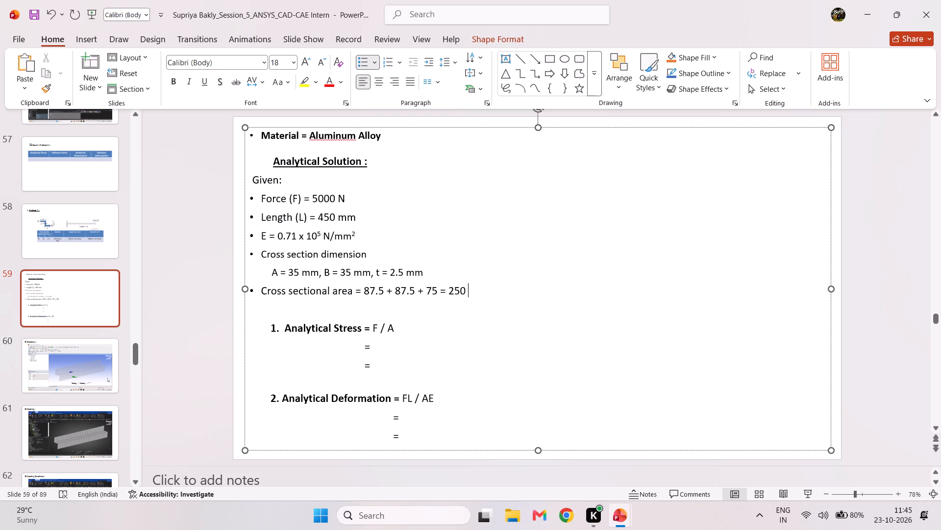
Insert the unit mm² from the clipboard history after 250 on the Cross sectional area line.
{"action": "key", "text": "super+v"}
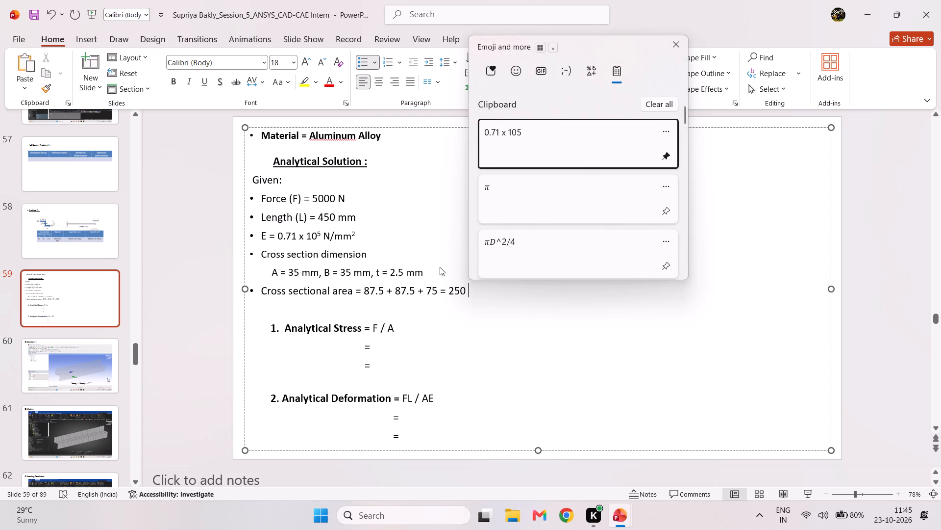
{"action": "scroll", "coordinate": [512, 231], "scroll_direction": "down", "scroll_amount": 4}
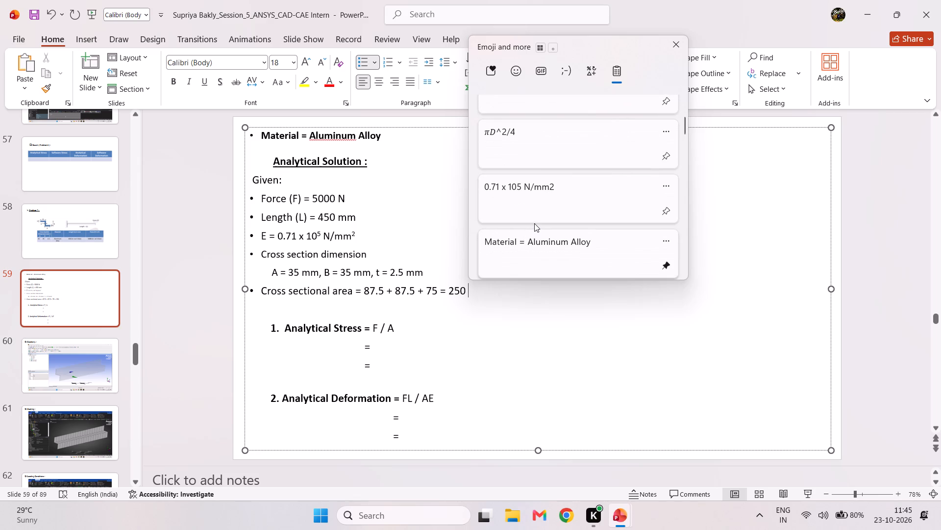
{"action": "scroll", "coordinate": [535, 218], "scroll_direction": "down", "scroll_amount": 9}
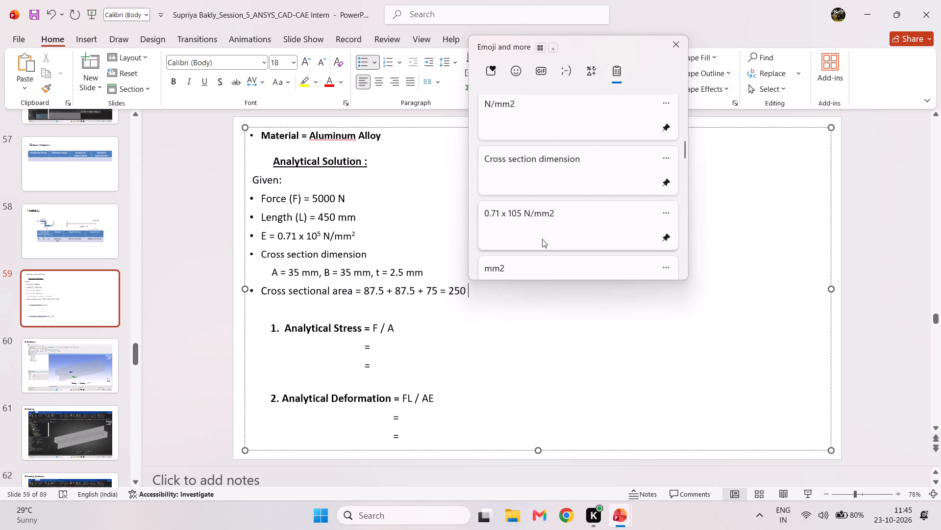
{"action": "left_click", "coordinate": [544, 262]}
{"action": "key", "text": "ctrl+v"}
Set the font size of the inserted mm² unit to 17.
{"action": "left_click_drag", "start_coordinate": [519, 280], "coordinate": [502, 283]}
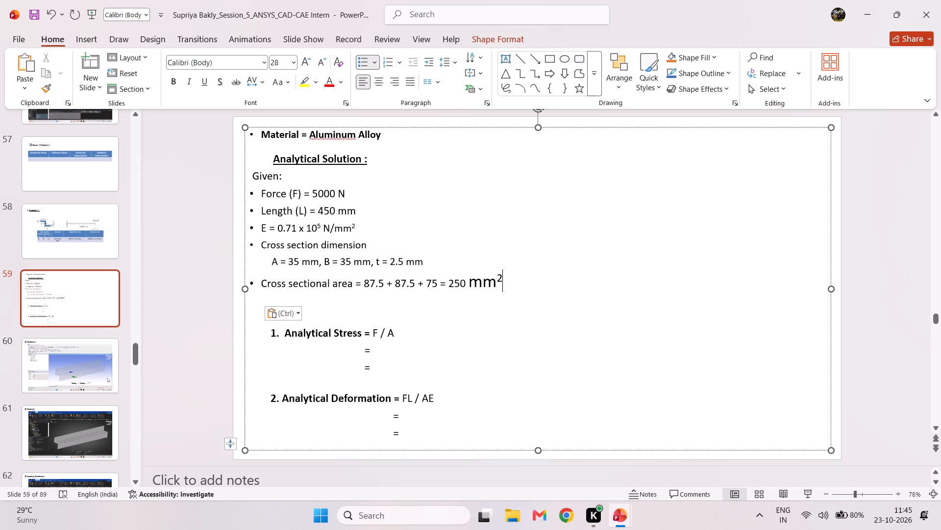
{"action": "left_click_drag", "start_coordinate": [502, 283], "coordinate": [475, 289]}
{"action": "left_click", "coordinate": [550, 247]}
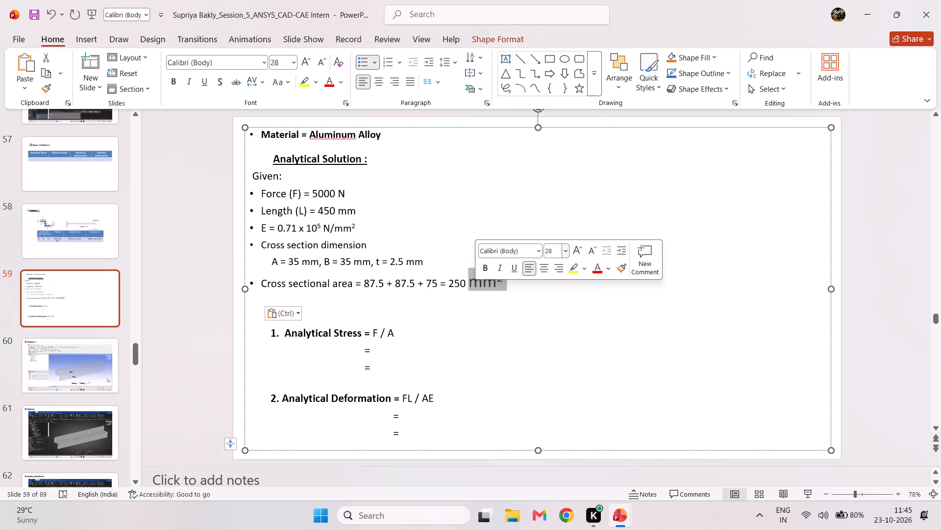
{"action": "type", "text": "17"}
{"action": "key", "text": "Return"}
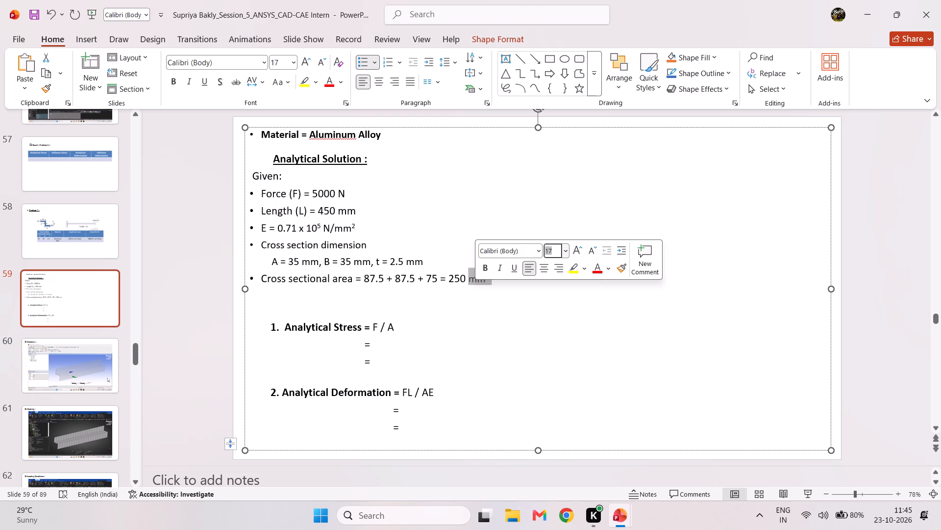
Delete the extra blank line below the Cross sectional area line.
{"action": "left_click", "coordinate": [276, 297]}
{"action": "key", "text": "BackSpace"}
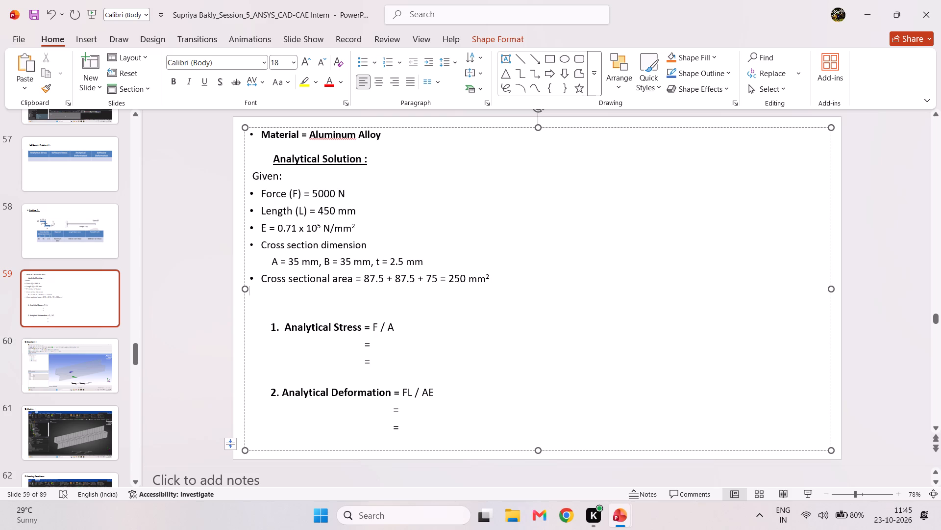
{"action": "key", "text": "BackSpace"}
{"action": "left_click", "coordinate": [305, 308]}
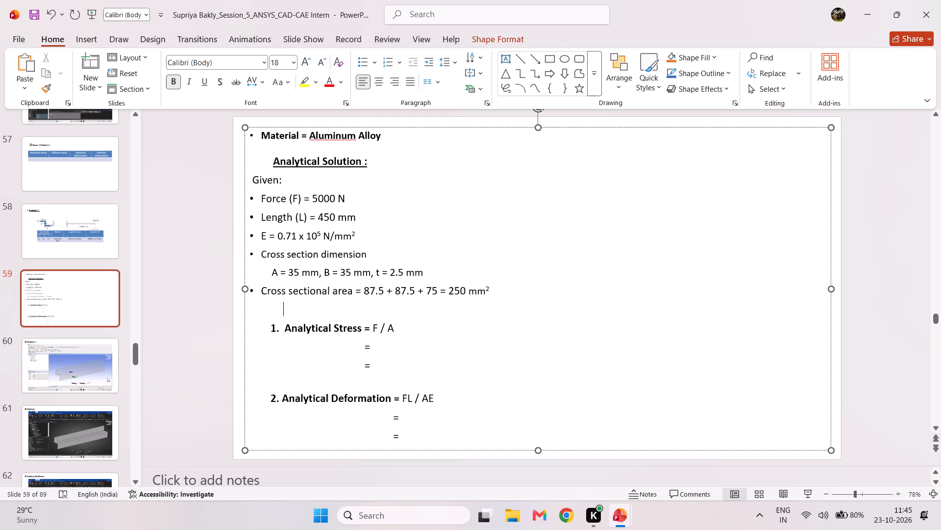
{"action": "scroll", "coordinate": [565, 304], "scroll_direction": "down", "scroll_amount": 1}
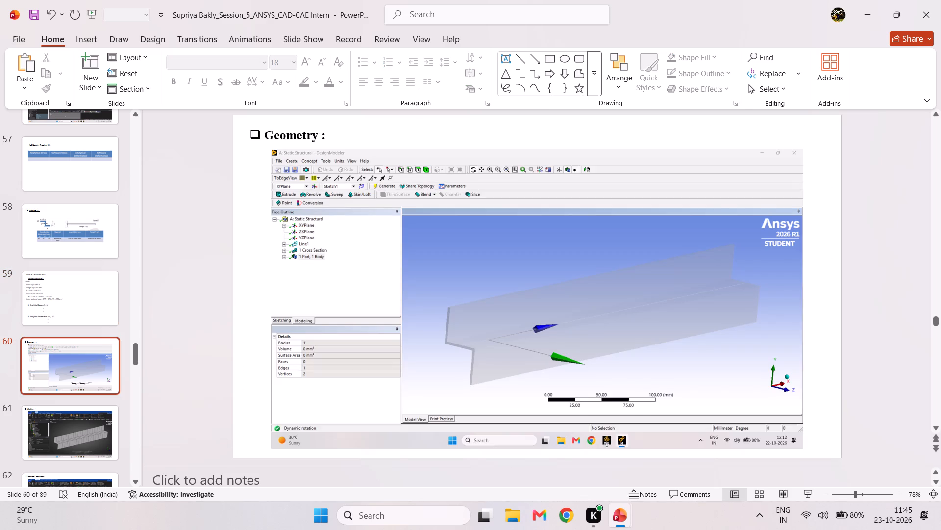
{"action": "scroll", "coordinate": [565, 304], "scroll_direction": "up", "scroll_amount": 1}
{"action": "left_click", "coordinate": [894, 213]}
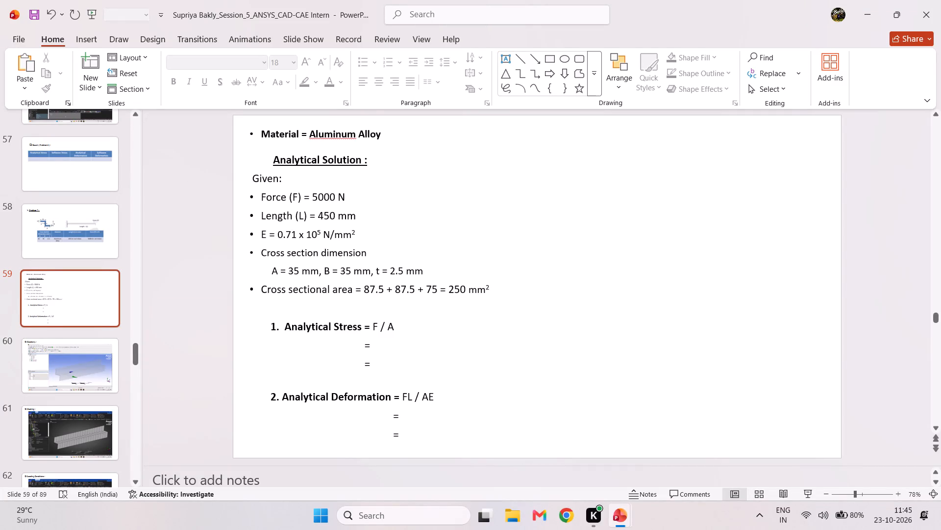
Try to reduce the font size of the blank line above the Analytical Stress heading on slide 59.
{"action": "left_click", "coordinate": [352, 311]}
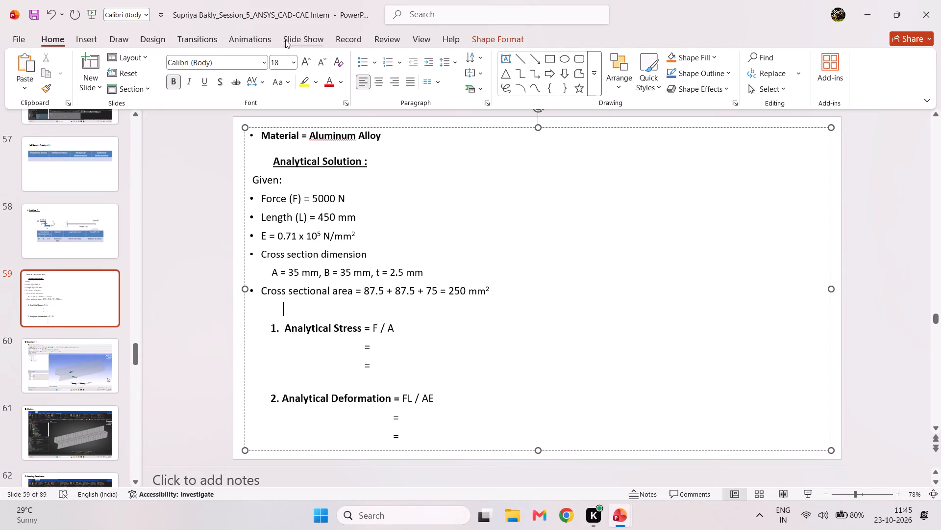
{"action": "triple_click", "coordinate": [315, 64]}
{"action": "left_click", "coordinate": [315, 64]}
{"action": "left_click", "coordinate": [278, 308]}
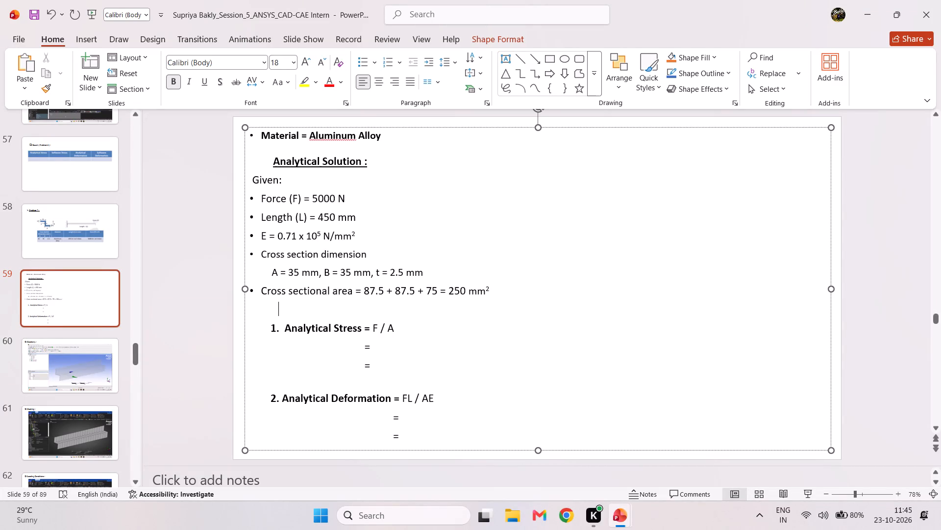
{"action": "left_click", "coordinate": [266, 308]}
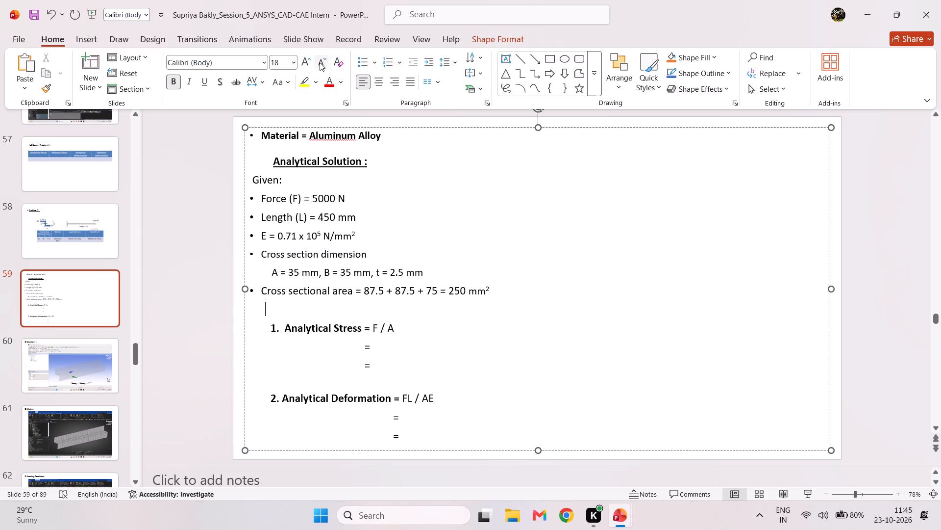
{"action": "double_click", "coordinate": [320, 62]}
Enter "5000 / 250" after the first equals sign below Analytical Stress = F / A.
{"action": "left_click", "coordinate": [385, 334]}
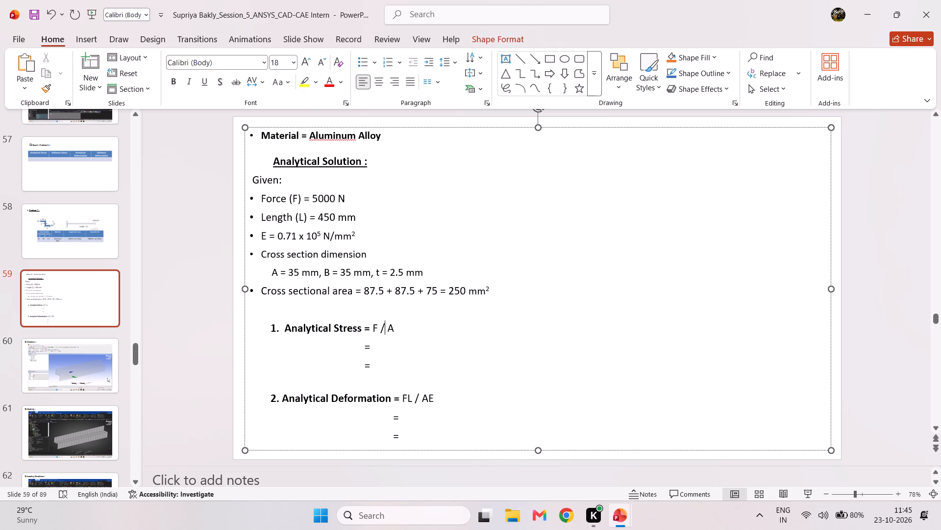
{"action": "left_click", "coordinate": [381, 345]}
{"action": "type", "text": "5000 /"}
{"action": "key", "text": "space"}
{"action": "type", "text": "250"}
{"action": "key", "text": "space"}
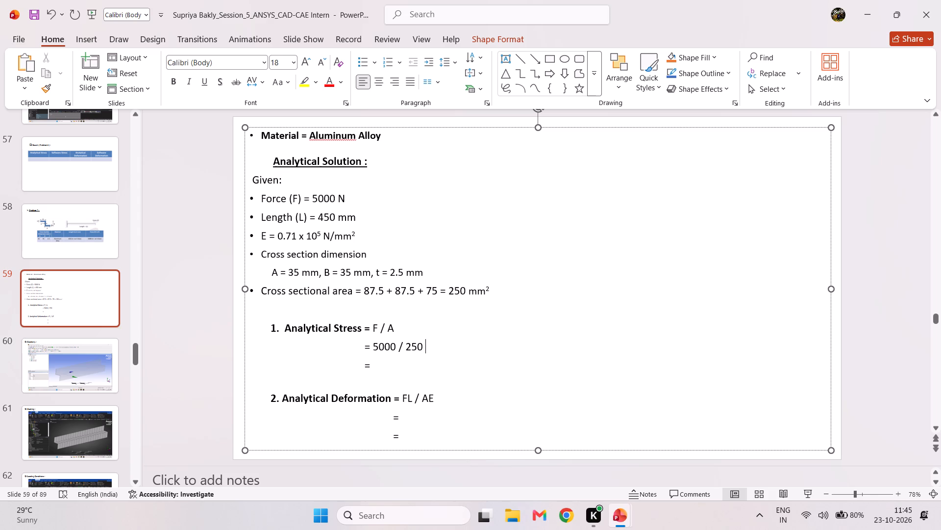
Enter the stress result 20 on the second equals line and insert the N/mm² unit from the clipboard history.
{"action": "left_click", "coordinate": [379, 363]}
{"action": "type", "text": "20"}
{"action": "key", "text": "space"}
{"action": "key", "text": "super+v"}
{"action": "scroll", "coordinate": [531, 278], "scroll_direction": "up", "scroll_amount": 5}
{"action": "scroll", "coordinate": [531, 278], "scroll_direction": "down", "scroll_amount": 3}
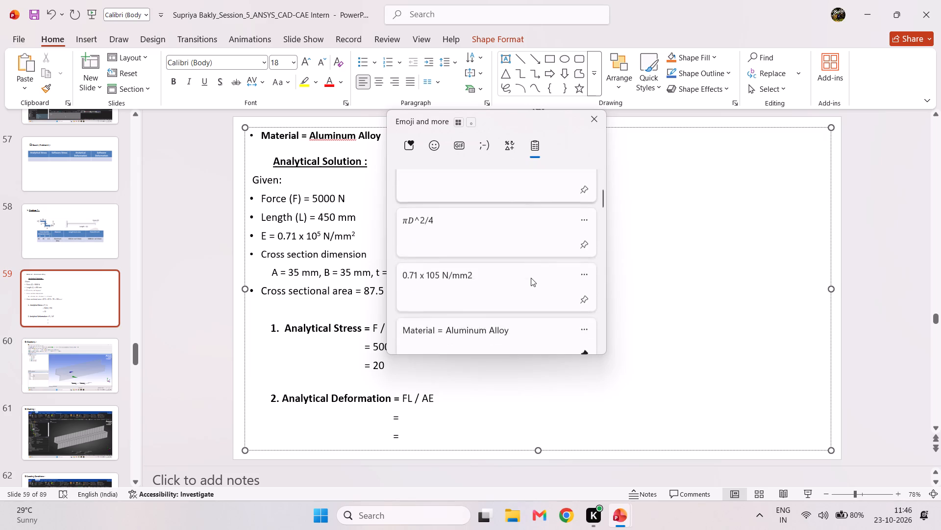
{"action": "scroll", "coordinate": [531, 278], "scroll_direction": "down", "scroll_amount": 6}
{"action": "left_click", "coordinate": [462, 301]}
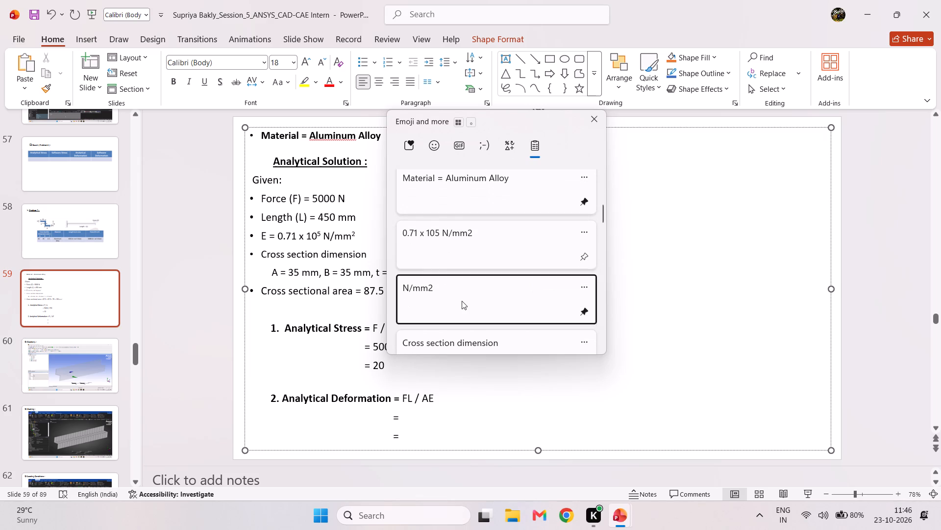
{"action": "key", "text": "ctrl+v"}
Set the font size of the inserted N/mm² unit to 18.
{"action": "left_click_drag", "start_coordinate": [447, 349], "coordinate": [385, 360]}
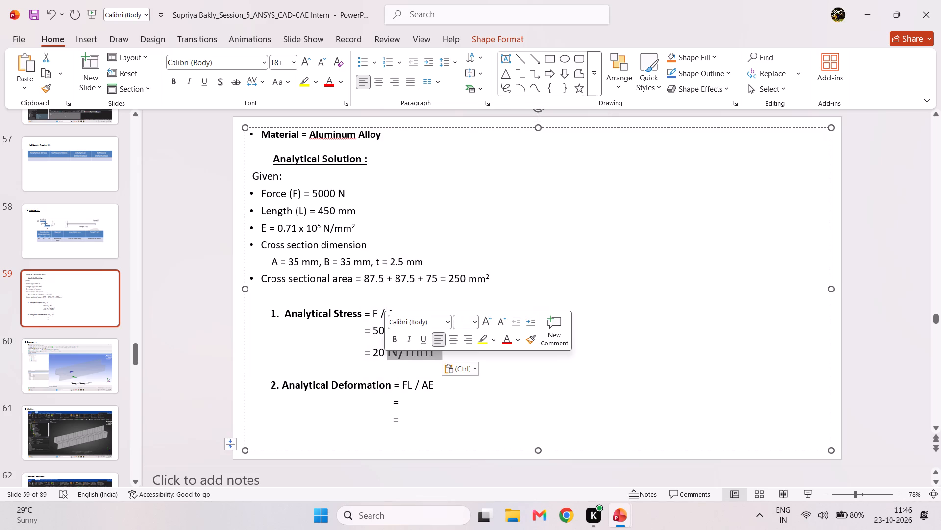
{"action": "left_click", "coordinate": [461, 321]}
{"action": "type", "text": "17"}
{"action": "key", "text": "BackSpace"}
{"action": "key", "text": "8"}
{"action": "key", "text": "Return"}
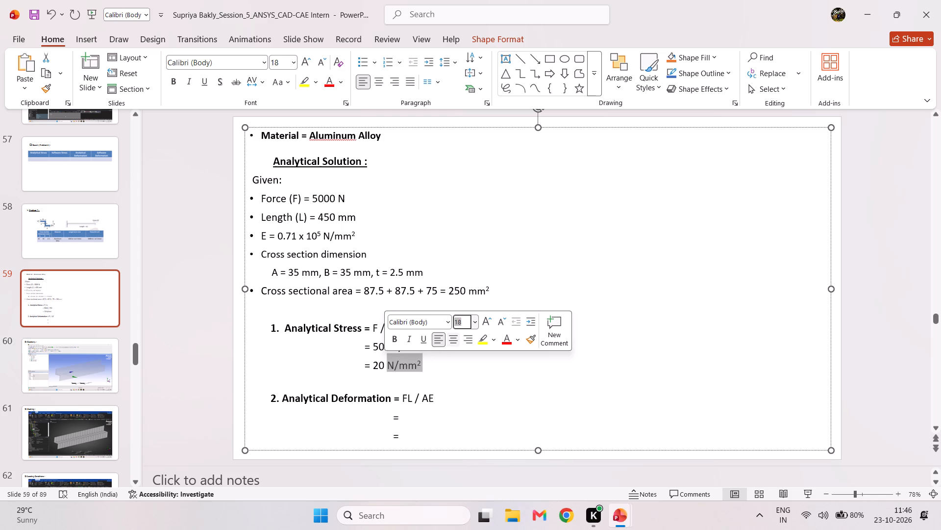
{"action": "left_click", "coordinate": [454, 363]}
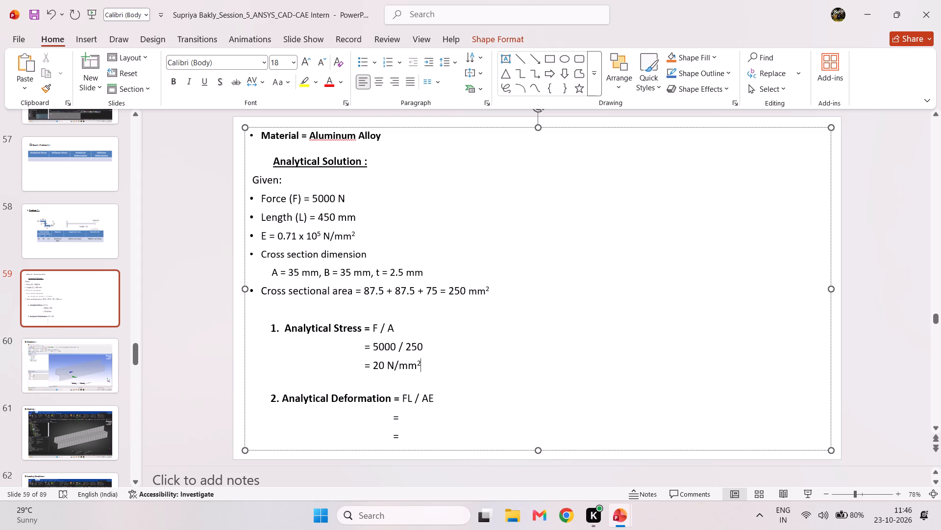
Shrink the font size of the blank line above Analytical Deformation to tighten the gap between the two calculations.
{"action": "left_click", "coordinate": [429, 417]}
{"action": "left_click", "coordinate": [382, 385]}
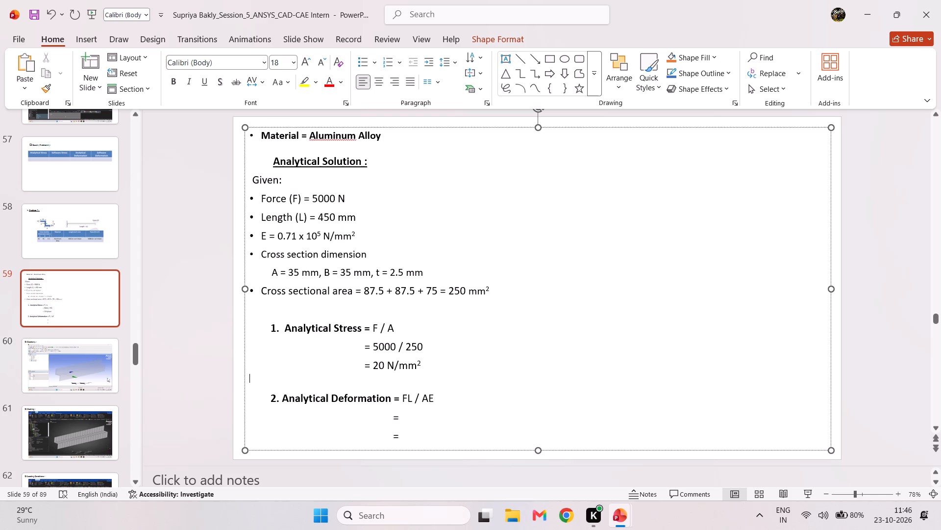
{"action": "triple_click", "coordinate": [322, 66]}
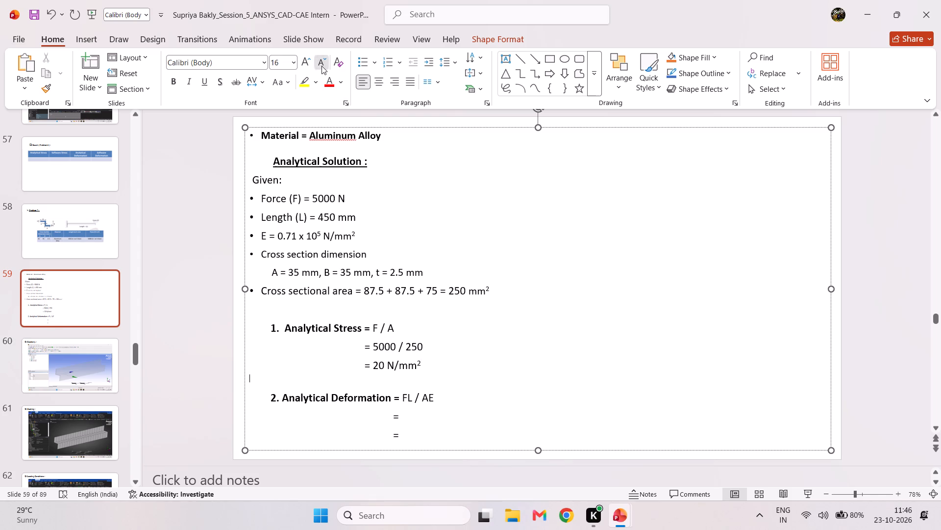
{"action": "triple_click", "coordinate": [322, 66]}
{"action": "triple_click", "coordinate": [322, 66]}
{"action": "double_click", "coordinate": [322, 66]}
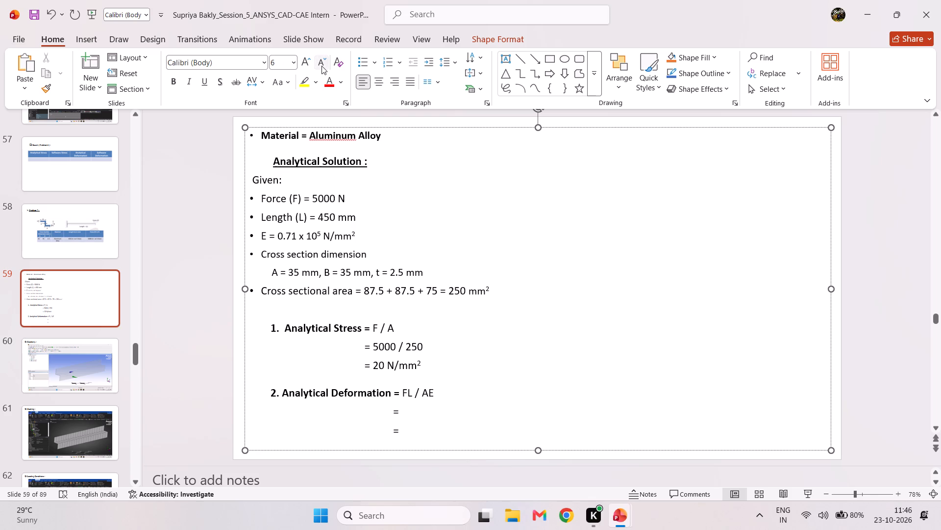
Enter "5000 x 450 / 250 x" after the first equals sign below Analytical Deformation = FL / AE.
{"action": "left_click", "coordinate": [437, 419]}
{"action": "left_click", "coordinate": [435, 412]}
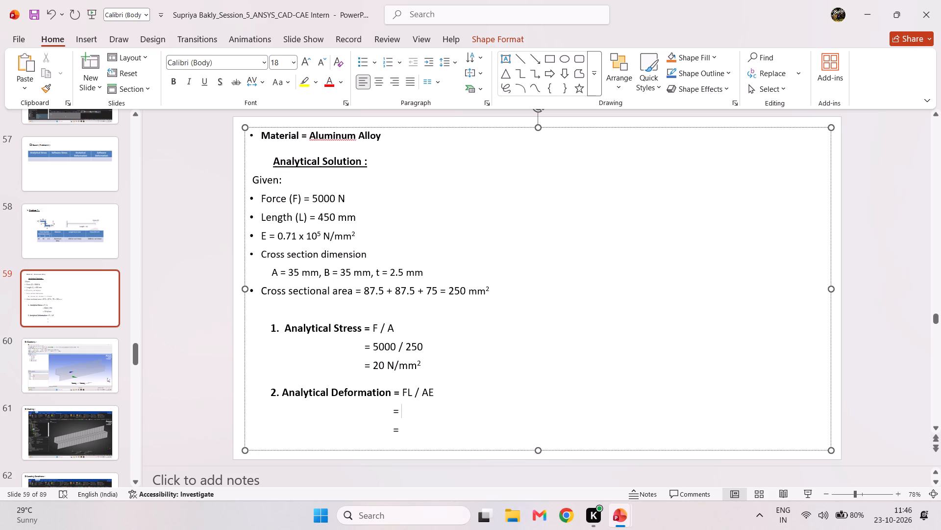
{"action": "type", "text": "5000"}
{"action": "key", "text": "space"}
{"action": "type", "text": "x"}
{"action": "key", "text": "space"}
{"action": "type", "text": "450"}
{"action": "key", "text": "space"}
{"action": "type", "text": "/"}
{"action": "key", "text": "space"}
{"action": "type", "text": "250"}
{"action": "key", "text": "space"}
{"action": "type", "text": "x"}
{"action": "key", "text": "space"}
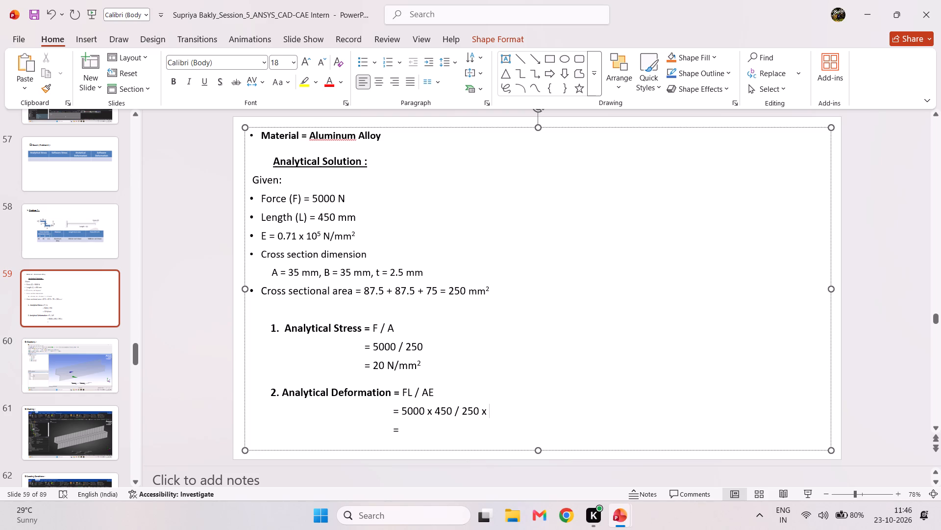
Insert 0.71 x 10⁵ from the clipboard history at the end of the deformation calculation line.
{"action": "key", "text": "super+v"}
{"action": "left_click", "coordinate": [580, 256]}
{"action": "key", "text": "ctrl+v"}
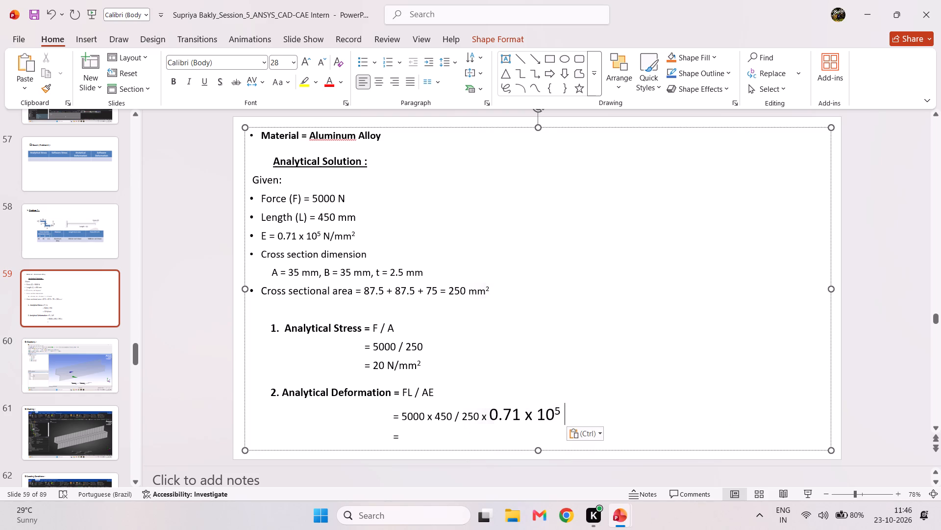
Set the font size of the inserted 0.71 x 10⁵ to 17.
{"action": "left_click_drag", "start_coordinate": [593, 427], "coordinate": [519, 432]}
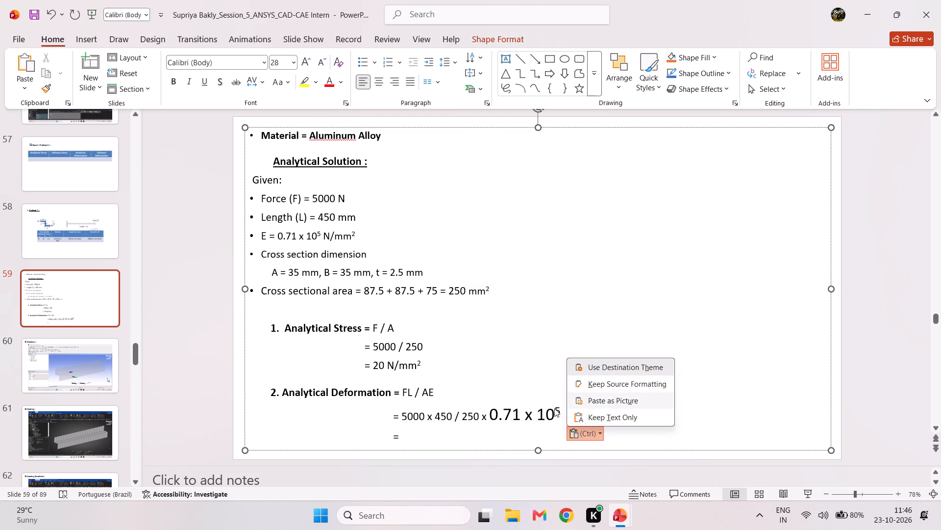
{"action": "left_click", "coordinate": [554, 408]}
{"action": "left_click_drag", "start_coordinate": [558, 409], "coordinate": [510, 422]}
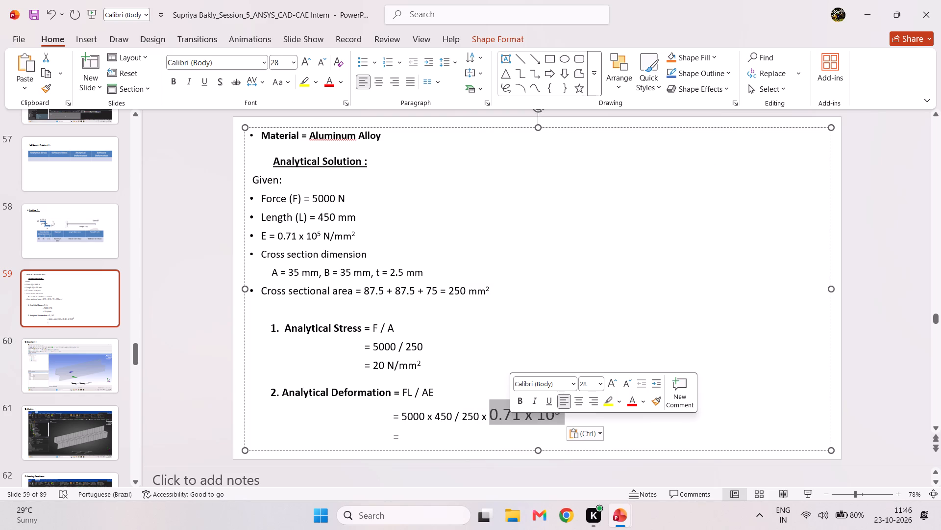
{"action": "left_click", "coordinate": [588, 386]}
{"action": "type", "text": "17"}
{"action": "key", "text": "Return"}
Enter 0.126 mm as the final result of the Analytical Deformation calculation and save the presentation.
{"action": "left_click", "coordinate": [425, 434]}
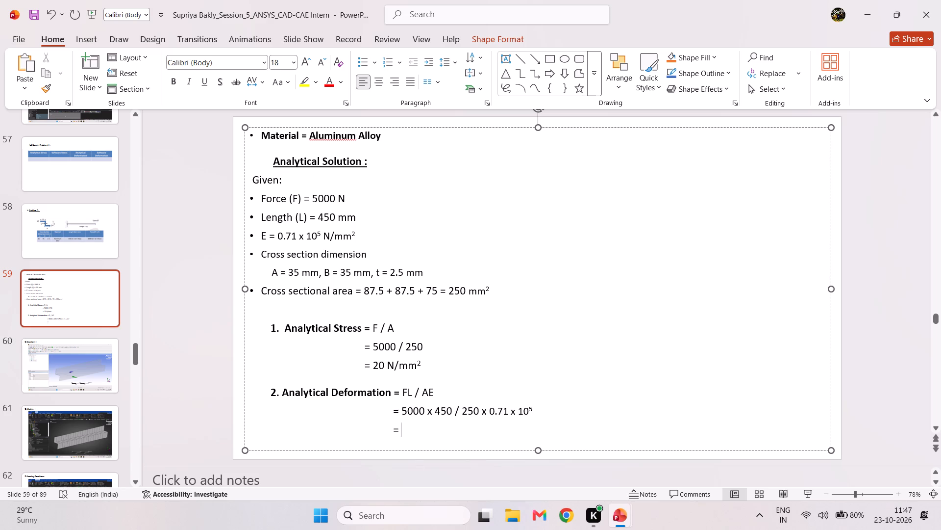
{"action": "type", "text": "0.12"}
{"action": "type", "text": "68"}
{"action": "key", "text": "BackSpace"}
{"action": "key", "text": "space"}
{"action": "type", "text": "mm"}
{"action": "left_click", "coordinate": [35, 14]}
Enter 20 N/mm² as the Software Stress Result on slide 63, inserting the unit from the clipboard history.
{"action": "scroll", "coordinate": [101, 377], "scroll_direction": "down", "scroll_amount": 7}
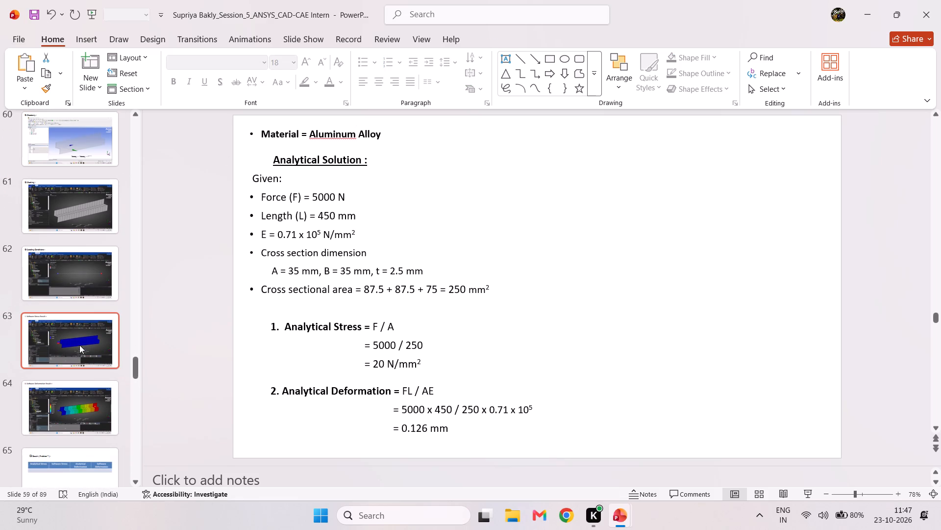
{"action": "left_click", "coordinate": [70, 327]}
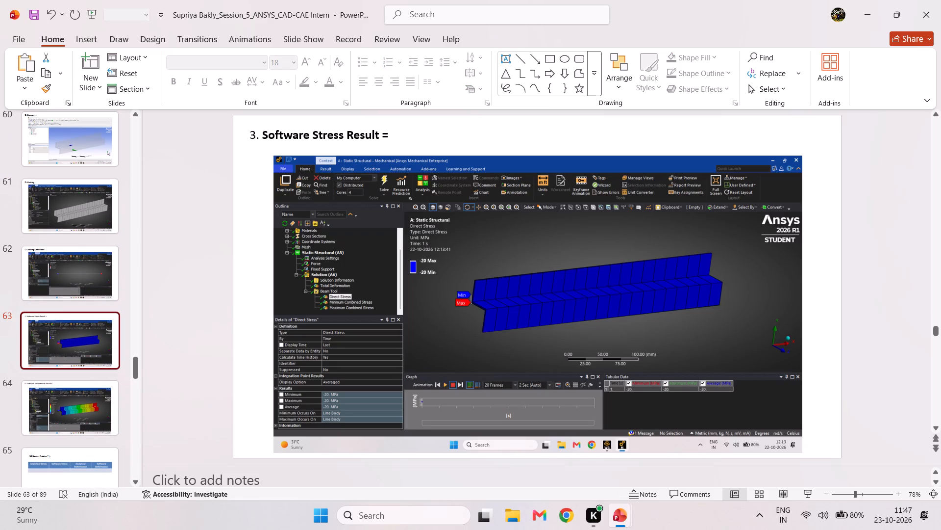
{"action": "left_click", "coordinate": [390, 139]}
{"action": "key", "text": "space"}
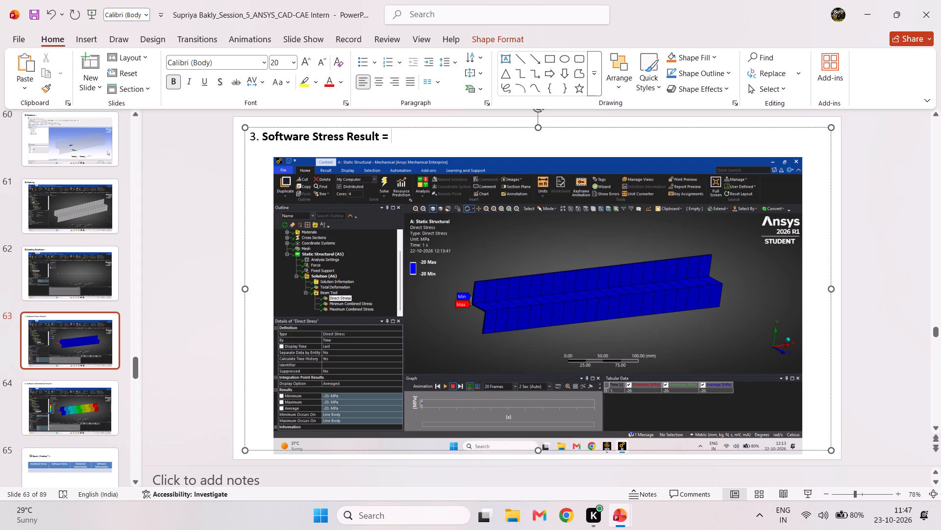
{"action": "type", "text": "20"}
{"action": "key", "text": "space"}
{"action": "key", "text": "super+v"}
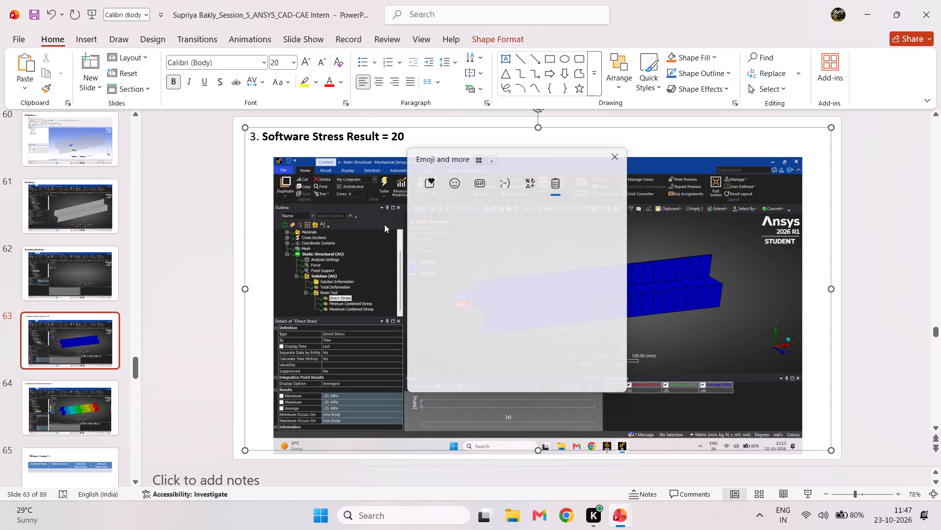
{"action": "scroll", "coordinate": [533, 291], "scroll_direction": "down", "scroll_amount": 3}
{"action": "scroll", "coordinate": [533, 292], "scroll_direction": "up", "scroll_amount": 2}
{"action": "scroll", "coordinate": [533, 292], "scroll_direction": "down", "scroll_amount": 3}
{"action": "scroll", "coordinate": [533, 292], "scroll_direction": "up", "scroll_amount": 4}
{"action": "scroll", "coordinate": [533, 292], "scroll_direction": "down", "scroll_amount": 5}
{"action": "scroll", "coordinate": [533, 292], "scroll_direction": "up", "scroll_amount": 1}
{"action": "scroll", "coordinate": [533, 292], "scroll_direction": "down", "scroll_amount": 4}
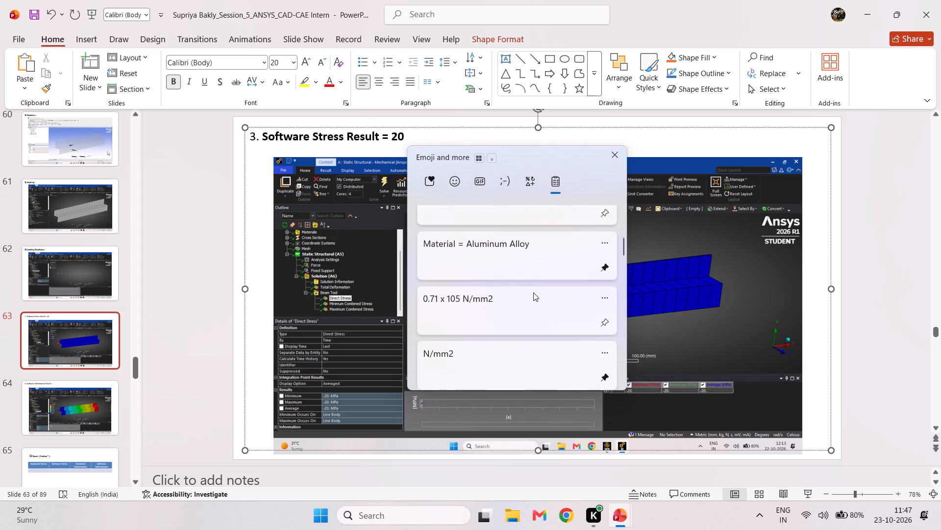
{"action": "left_click", "coordinate": [521, 369]}
{"action": "key", "text": "ctrl+v"}
Remove the bold from 20 N/mm² in the Software Stress Result heading and set its font size to 18.
{"action": "left_click_drag", "start_coordinate": [466, 135], "coordinate": [452, 140]}
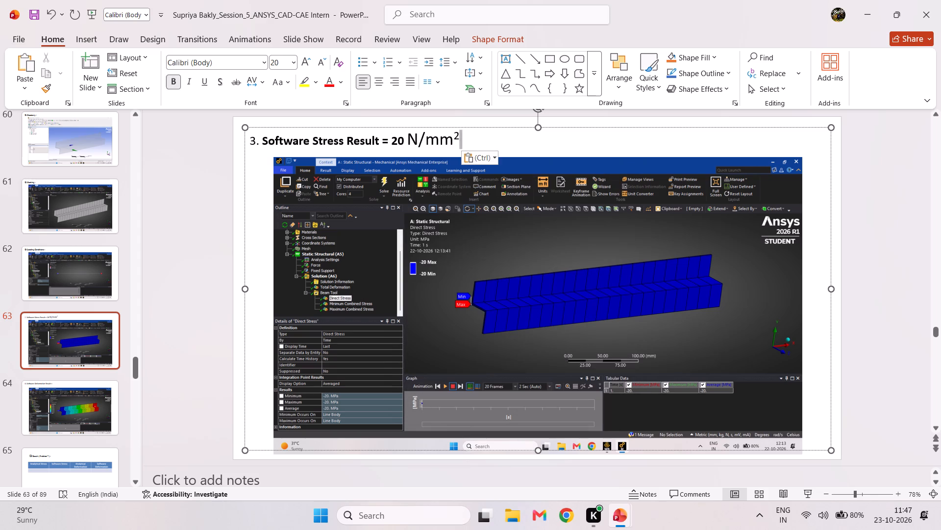
{"action": "left_click_drag", "start_coordinate": [452, 140], "coordinate": [400, 142]}
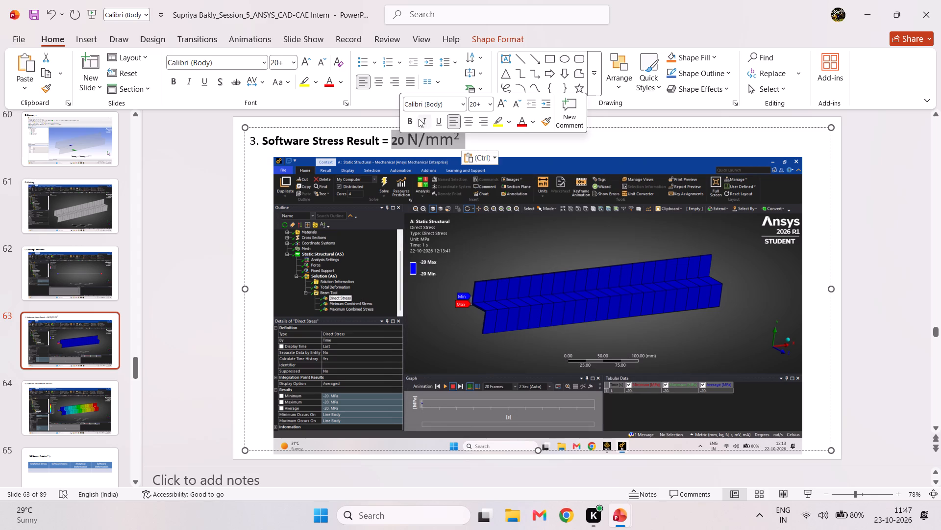
{"action": "left_click", "coordinate": [413, 119]}
{"action": "left_click", "coordinate": [484, 103]}
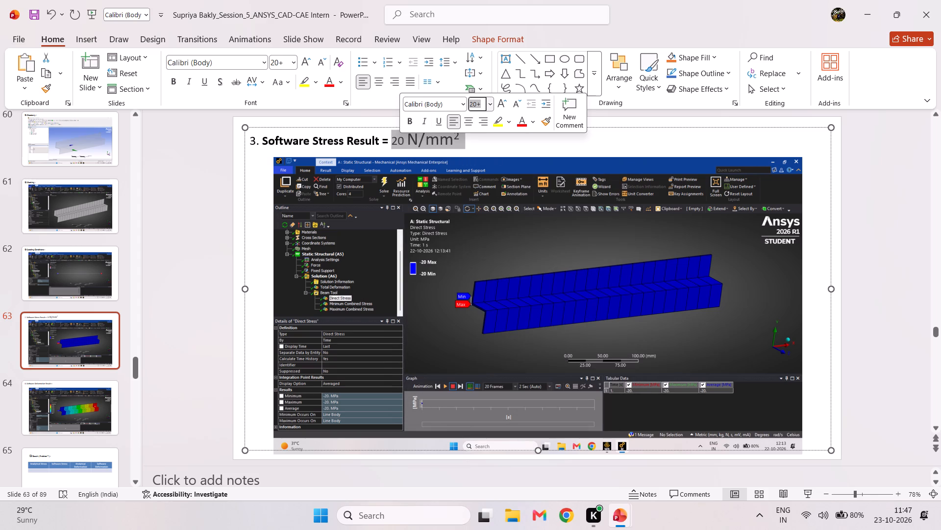
{"action": "type", "text": "18"}
{"action": "key", "text": "Return"}
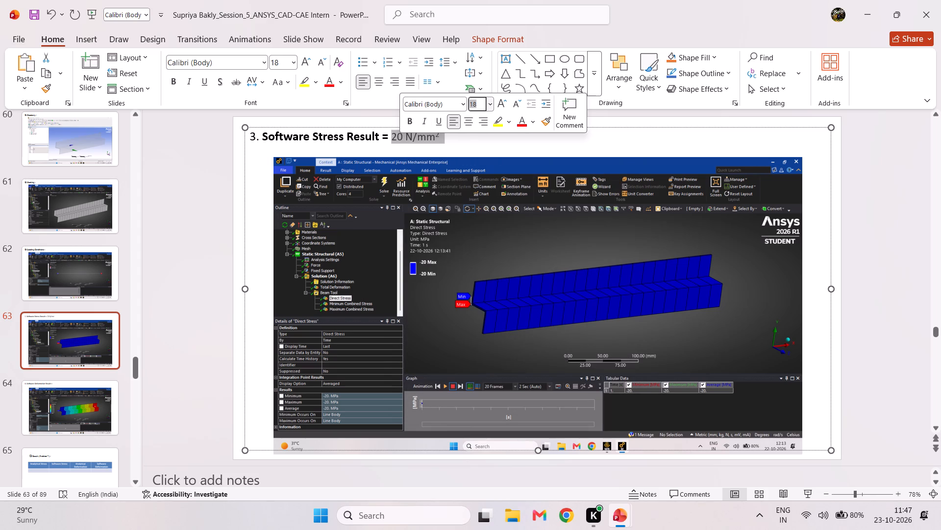
Enter 0.12676 mm as the Software Deformation Result on slide 64.
{"action": "left_click", "coordinate": [70, 408]}
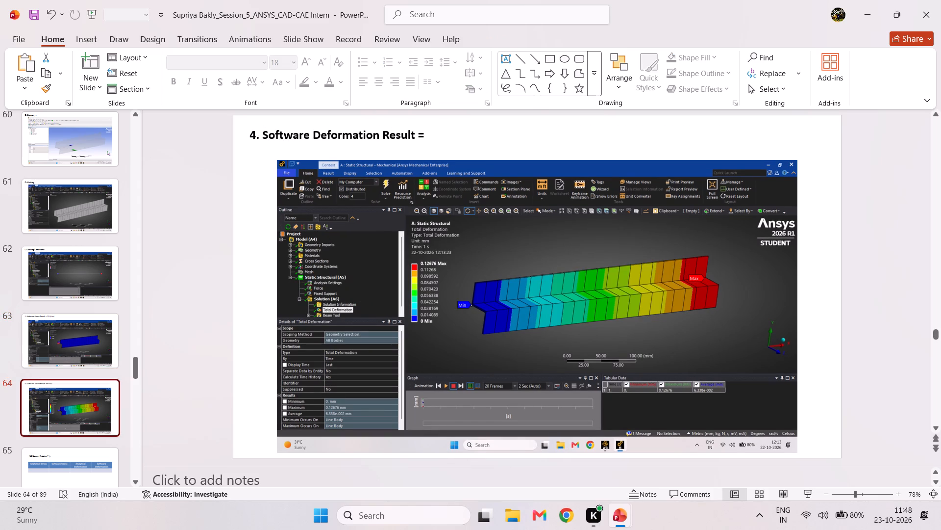
{"action": "left_click", "coordinate": [422, 139]}
{"action": "key", "text": "space"}
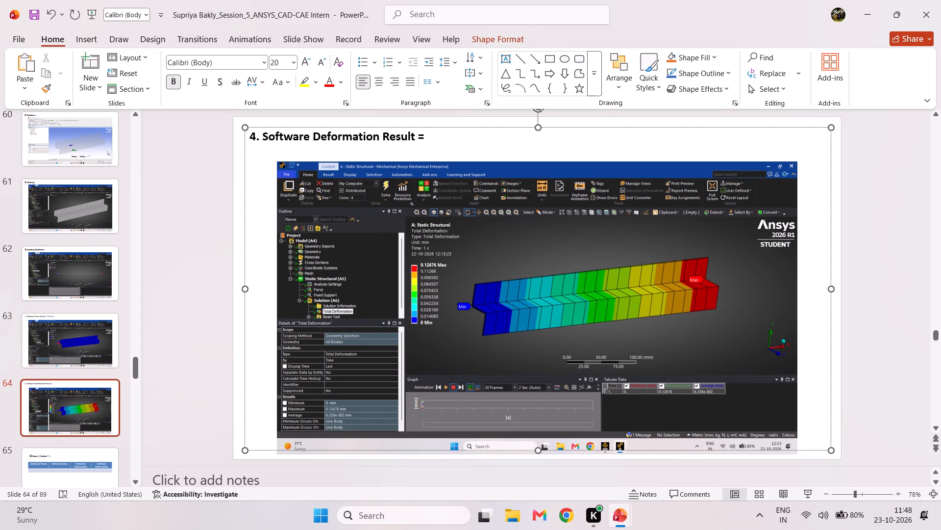
{"action": "type", "text": "0.126"}
{"action": "type", "text": "76"}
{"action": "key", "text": "space"}
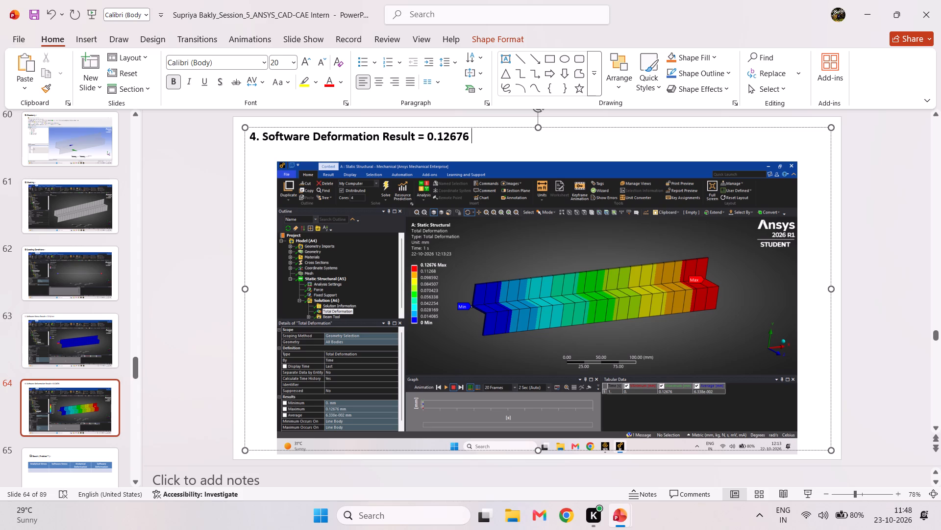
{"action": "key", "text": "super+v"}
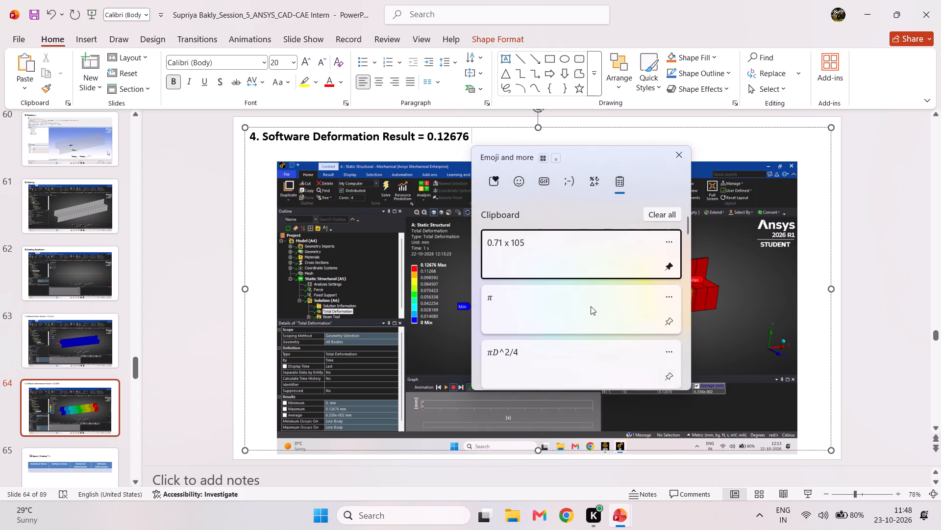
{"action": "left_click", "coordinate": [489, 133]}
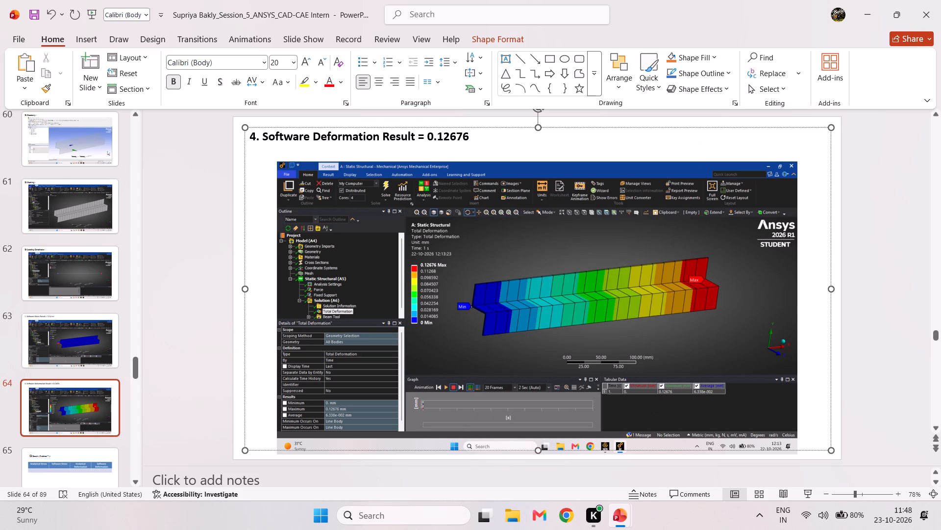
{"action": "type", "text": "mm"}
Remove the bold from the 0.12676 mm value in the Software Deformation Result heading.
{"action": "left_click_drag", "start_coordinate": [498, 137], "coordinate": [483, 143]}
{"action": "left_click_drag", "start_coordinate": [483, 143], "coordinate": [432, 134]}
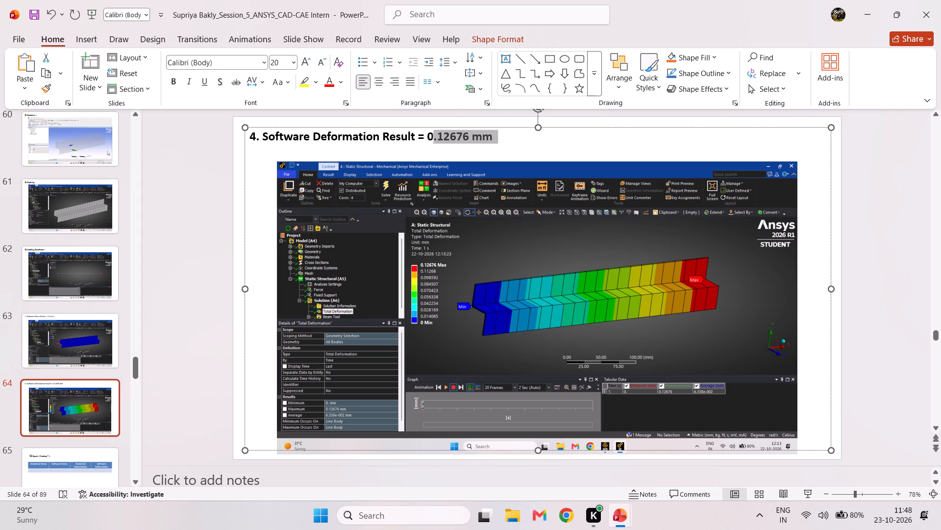
{"action": "left_click_drag", "start_coordinate": [432, 134], "coordinate": [427, 137]}
{"action": "left_click", "coordinate": [439, 113]}
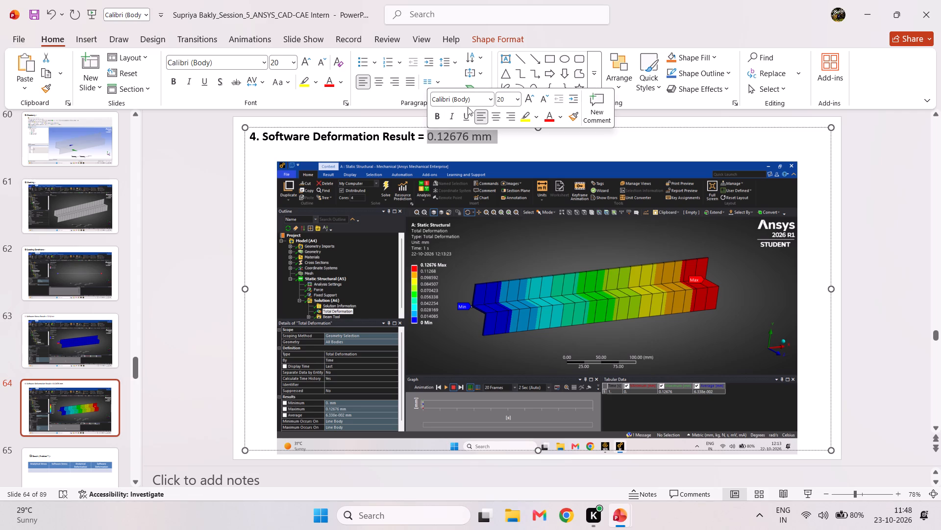
{"action": "left_click", "coordinate": [545, 143]}
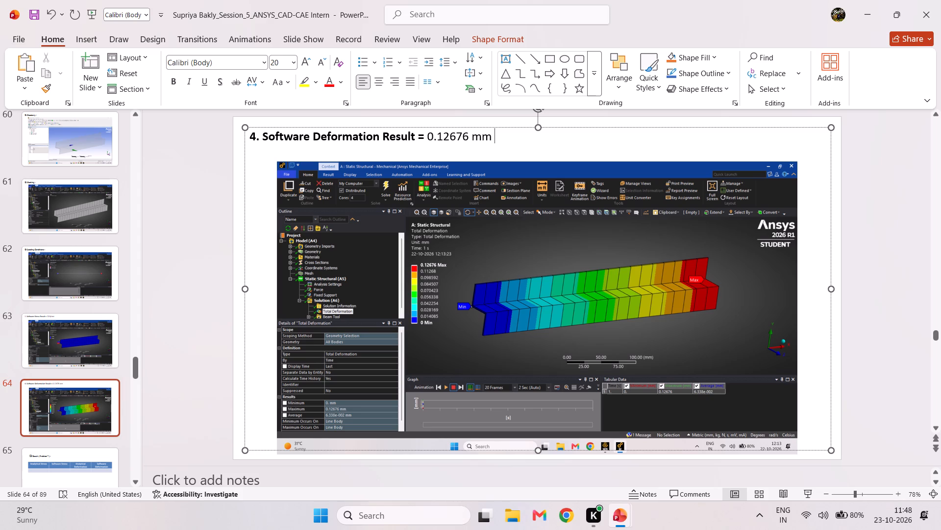
Go past the Problem 8 statement to its analytical solution on slide 67 and save the presentation.
{"action": "scroll", "coordinate": [97, 321], "scroll_direction": "down", "scroll_amount": 7}
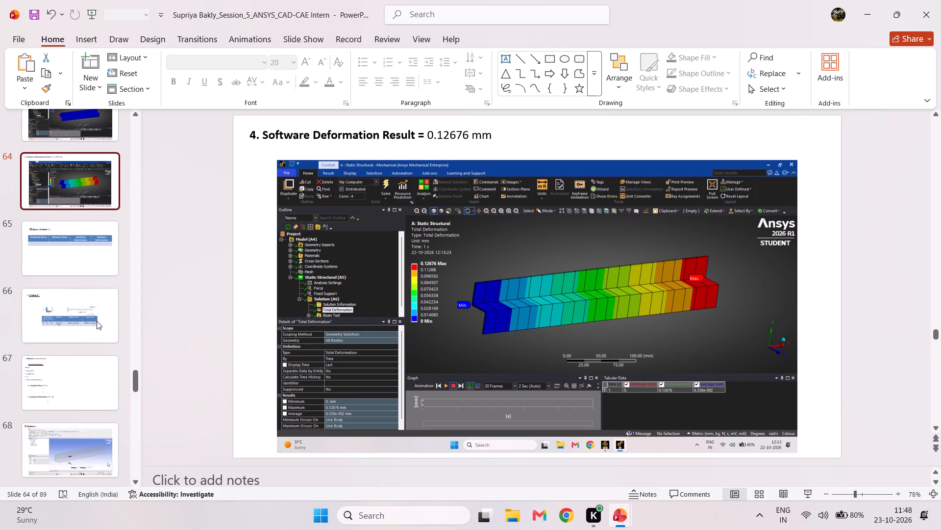
{"action": "left_click", "coordinate": [92, 310]}
{"action": "scroll", "coordinate": [92, 310], "scroll_direction": "down", "scroll_amount": 2}
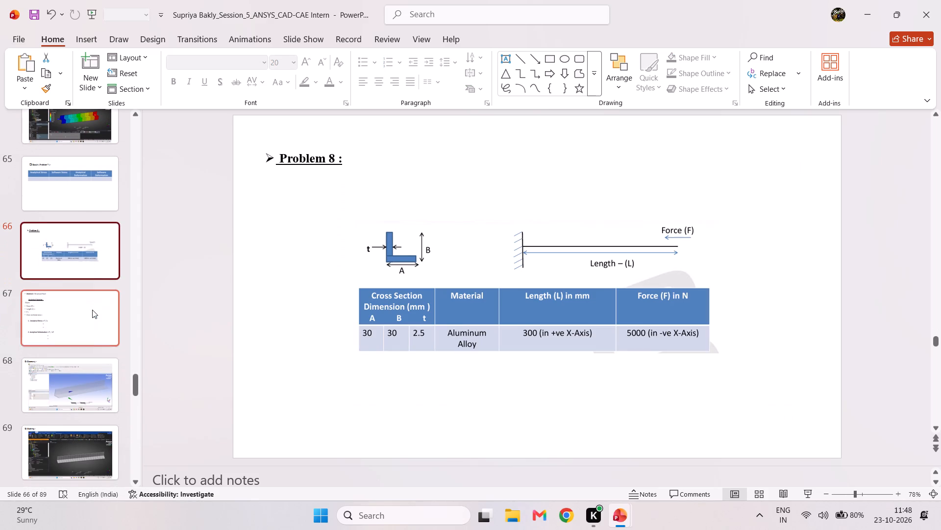
{"action": "left_click", "coordinate": [92, 310]}
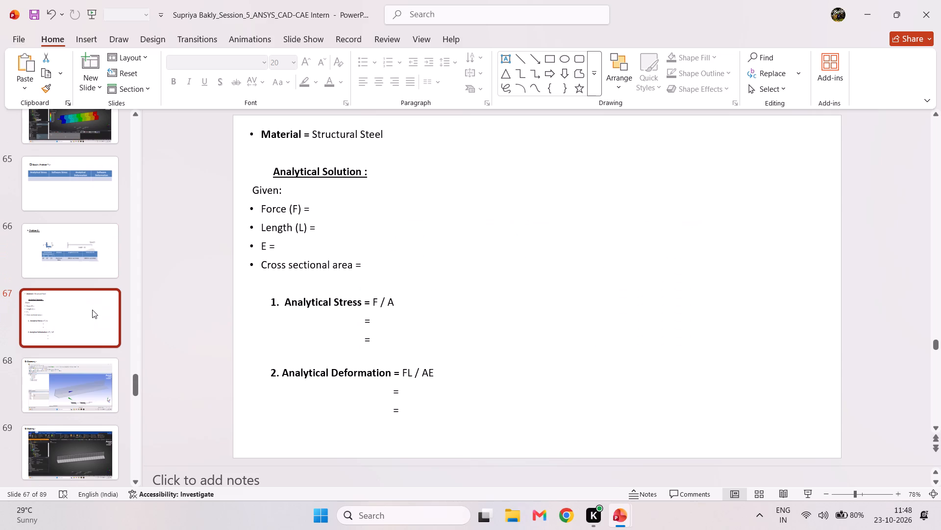
{"action": "left_click", "coordinate": [37, 15]}
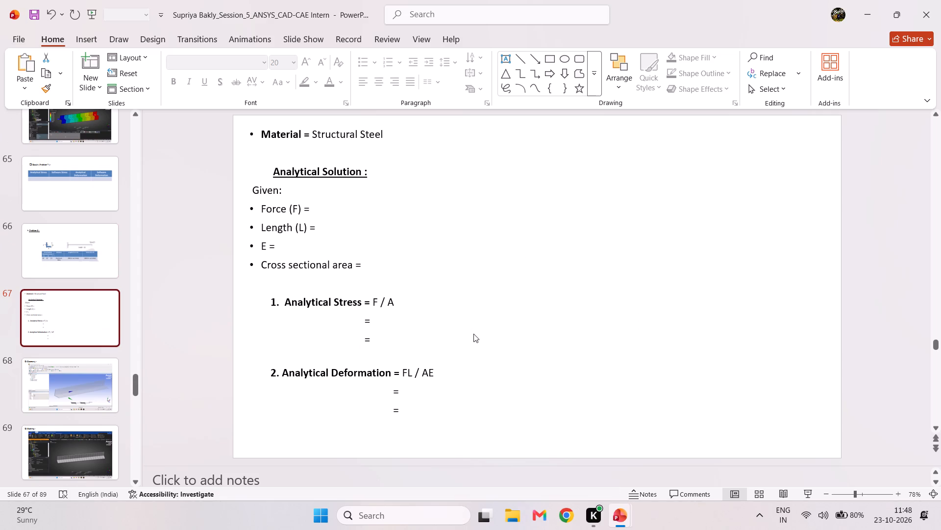